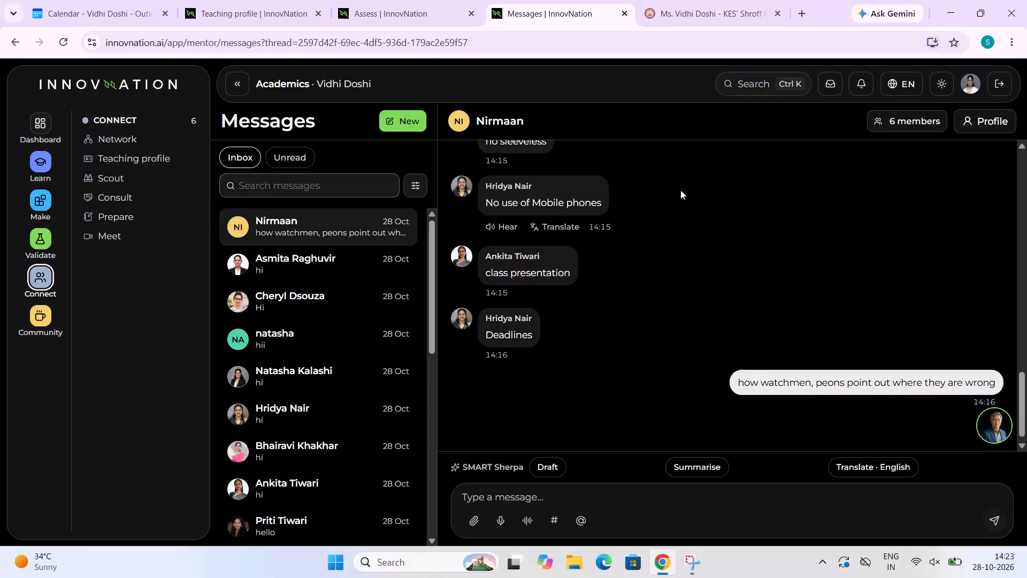
View the profile details from the Nirmaan group conversation and close them again.
left_click(985, 127)
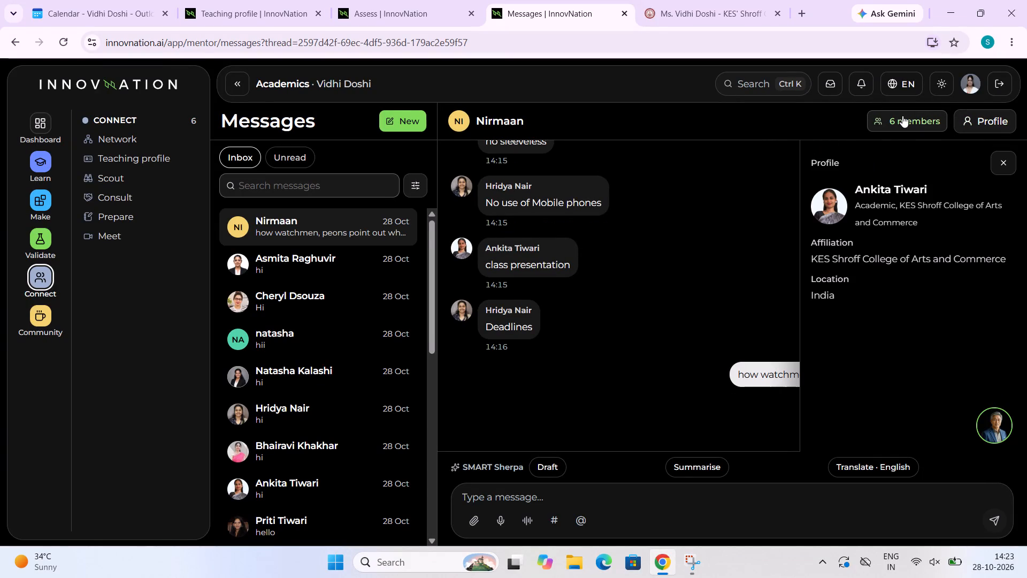
left_click(999, 165)
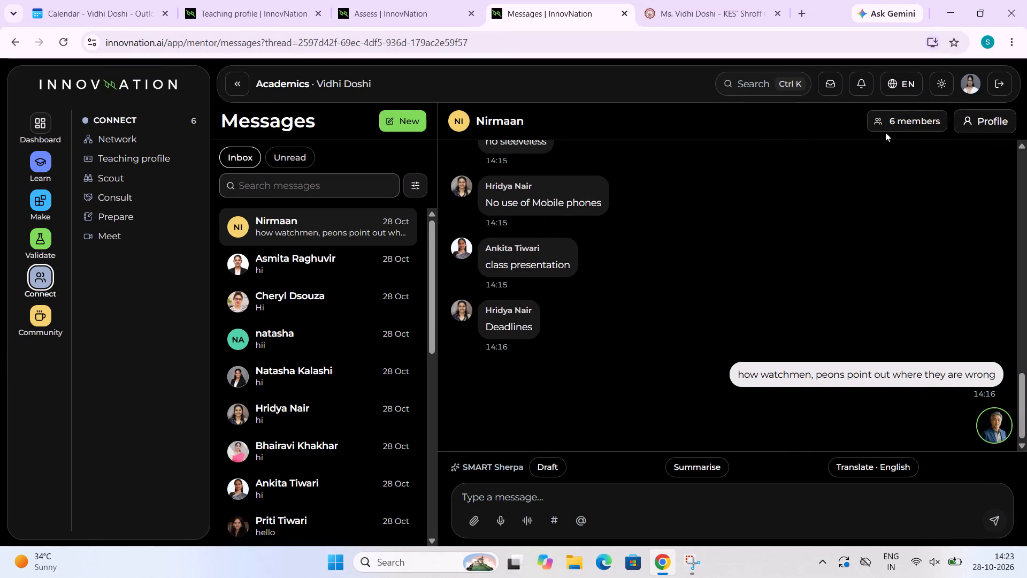
Open the Nirmaan group's member list and review its members, roles and management options down to the end.
left_click(896, 128)
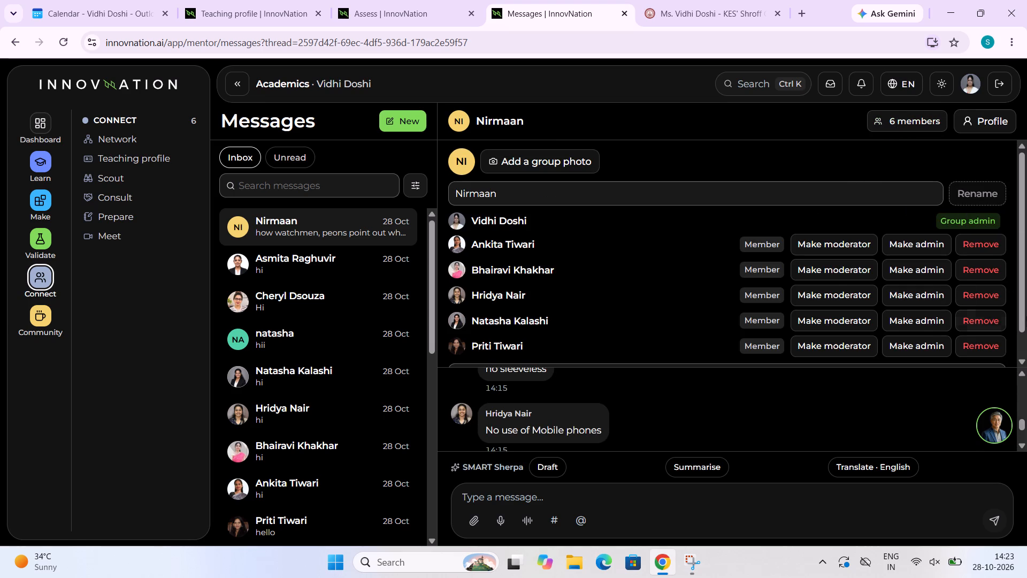
left_click(1017, 340)
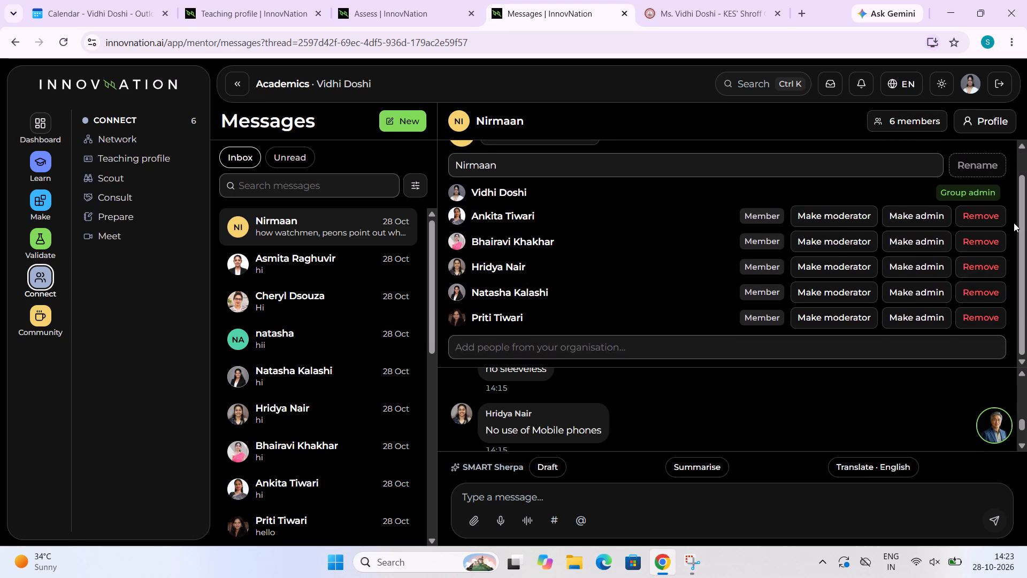
Return to the start of the Nirmaan group's management details to view its photo and name options.
left_click(1021, 161)
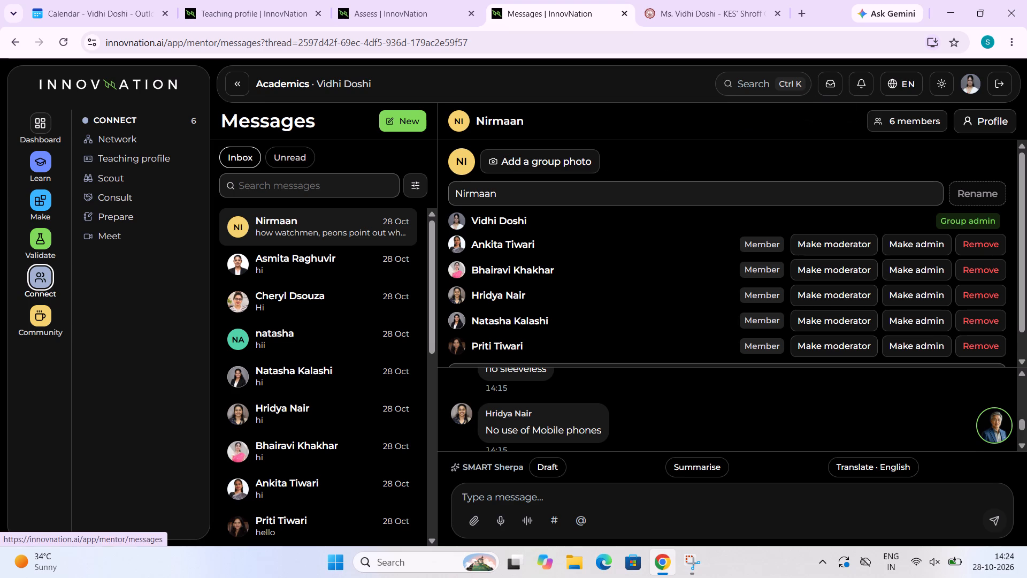
scroll(301, 253, "down", 1)
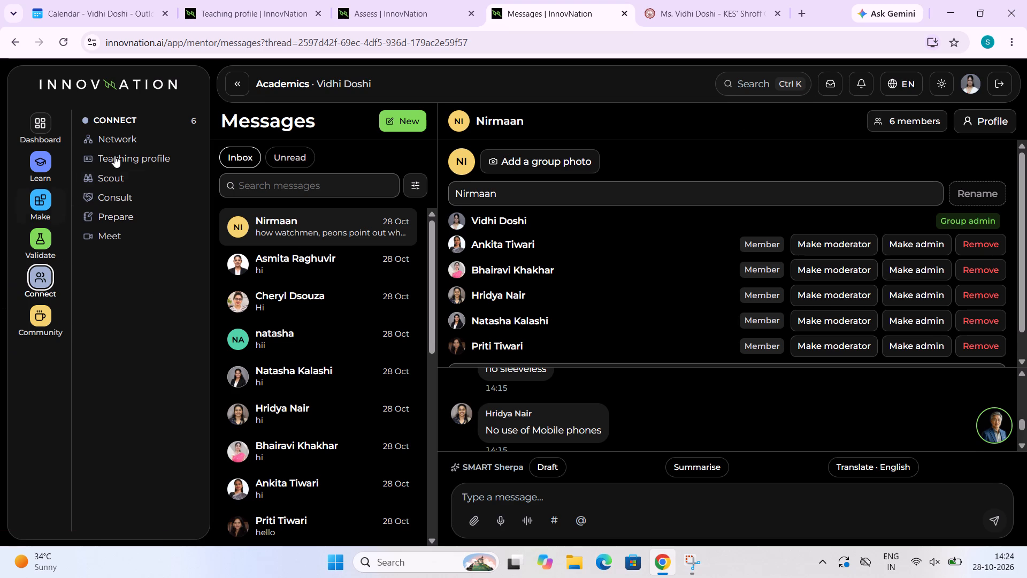
View the Teaching profile page and the Scout page of published ventures in the Connect section.
left_click(128, 151)
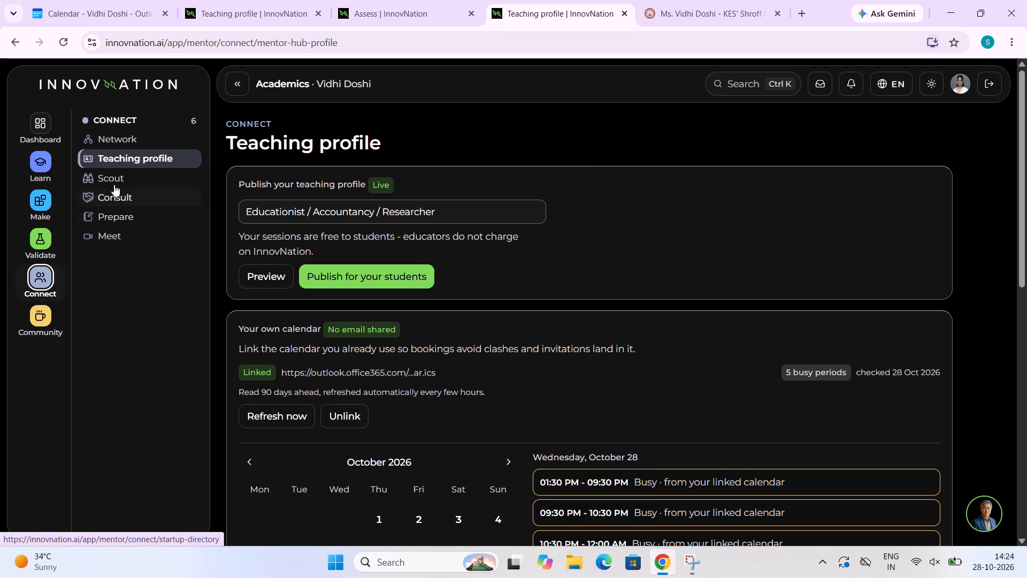
left_click(120, 173)
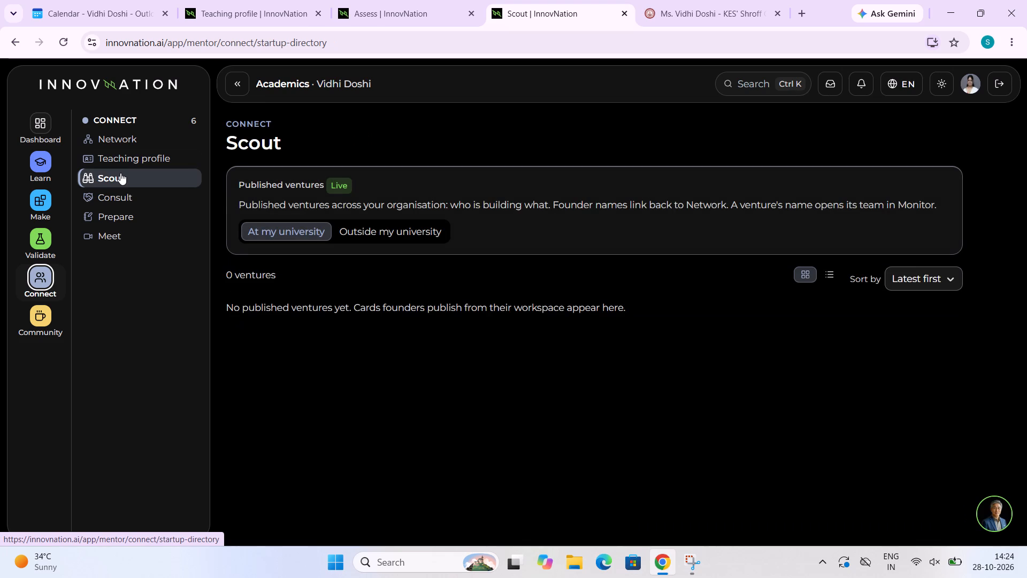
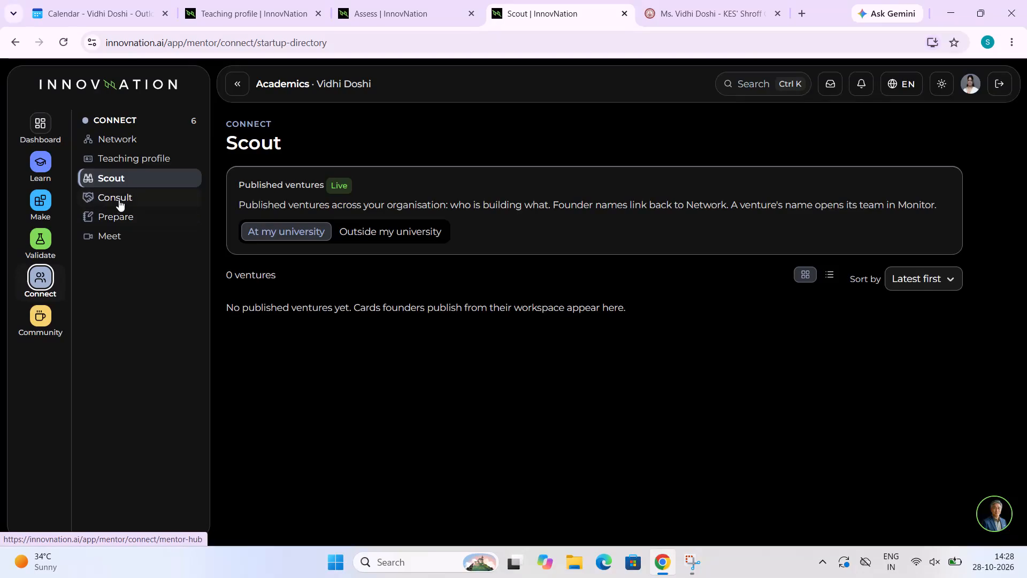
Open the Consult page and review the recommended mentors and the full mentor list down to the end.
left_click(125, 196)
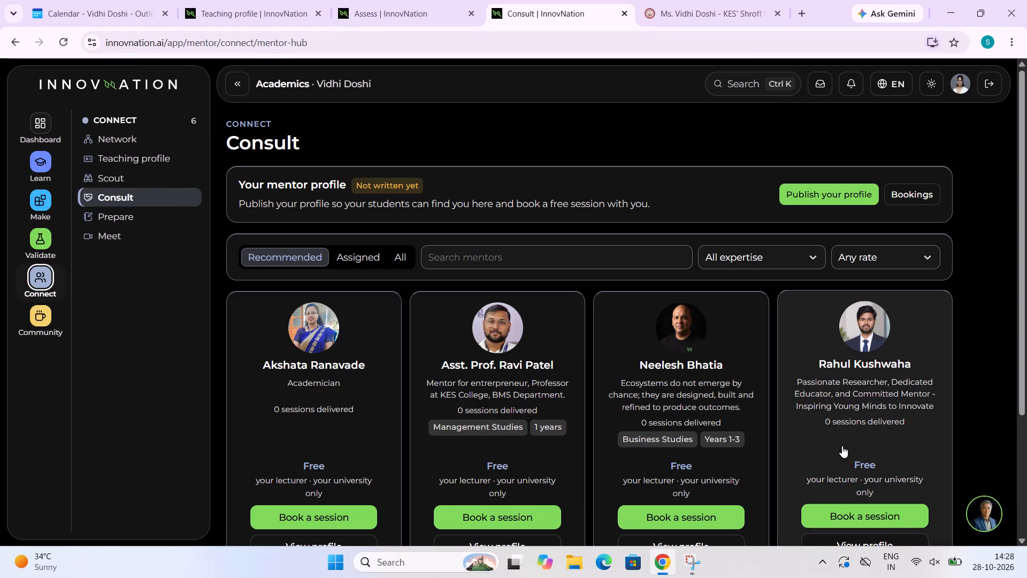
left_click(1026, 437)
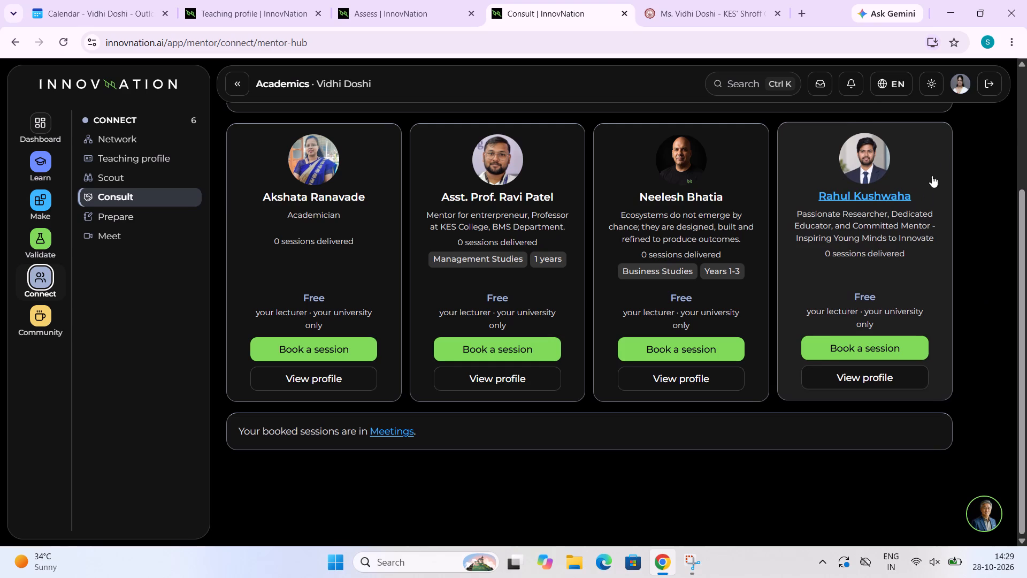
left_click(1026, 105)
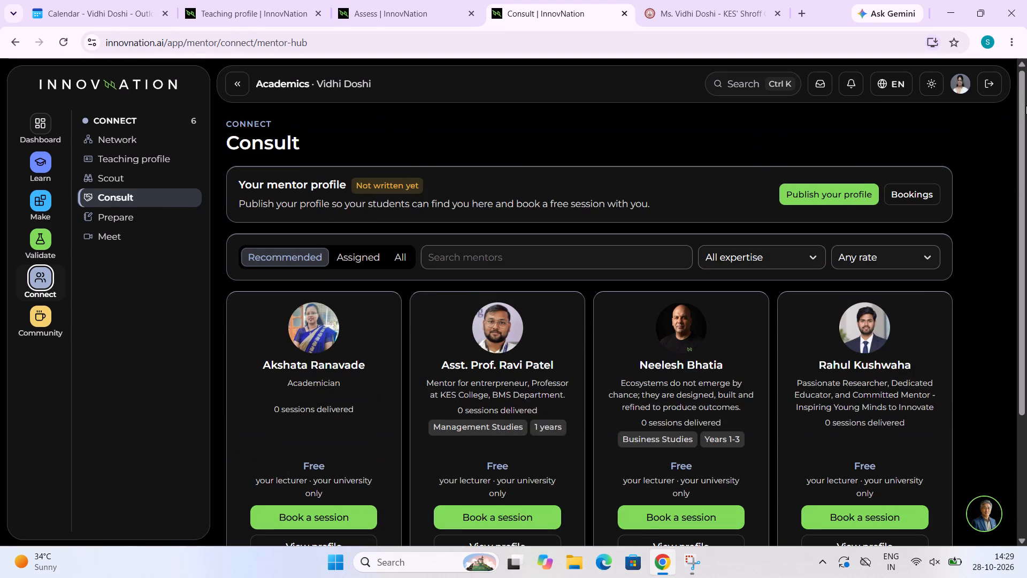
left_click(401, 252)
left_click(1024, 461)
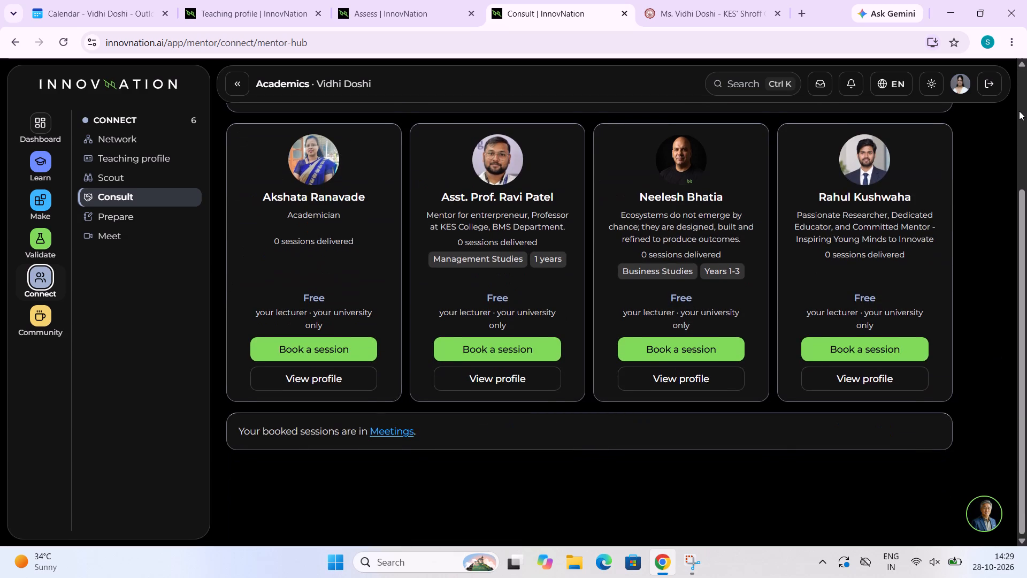
left_click(1019, 111)
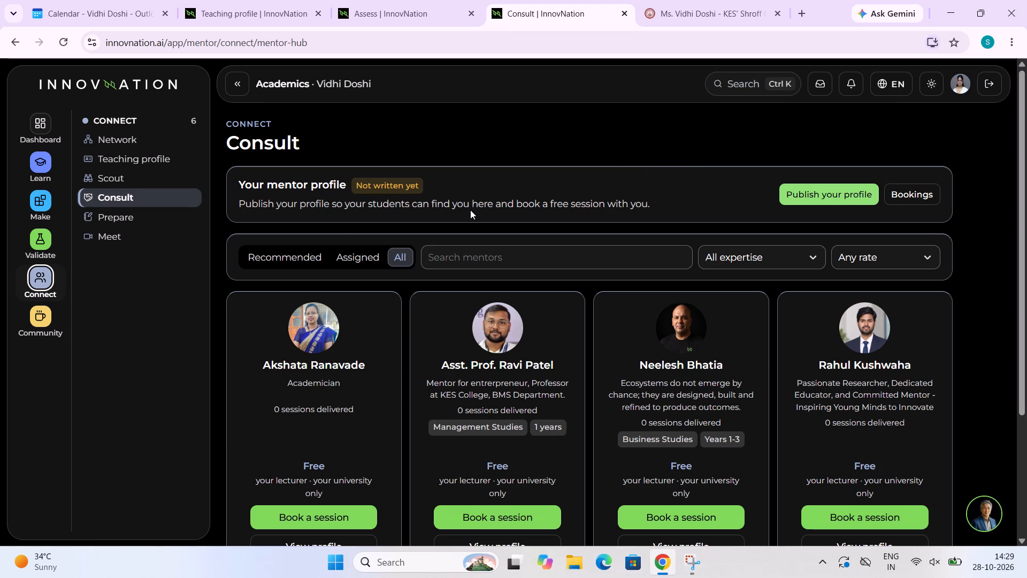
Look over the Prepare page, then the Meet page's upcoming sessions, monthly calendar and the week containing 29 October.
left_click(130, 221)
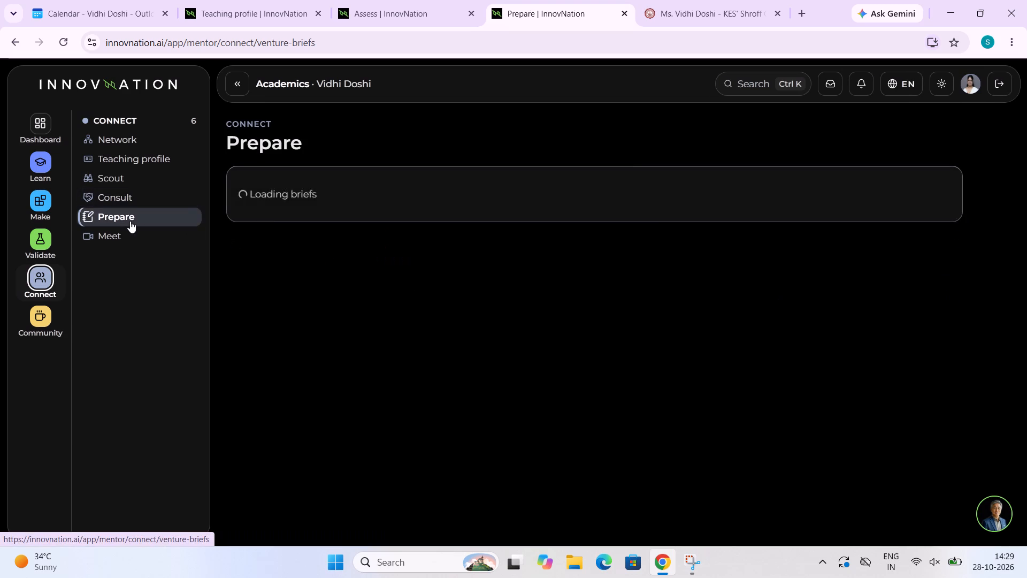
left_click(108, 234)
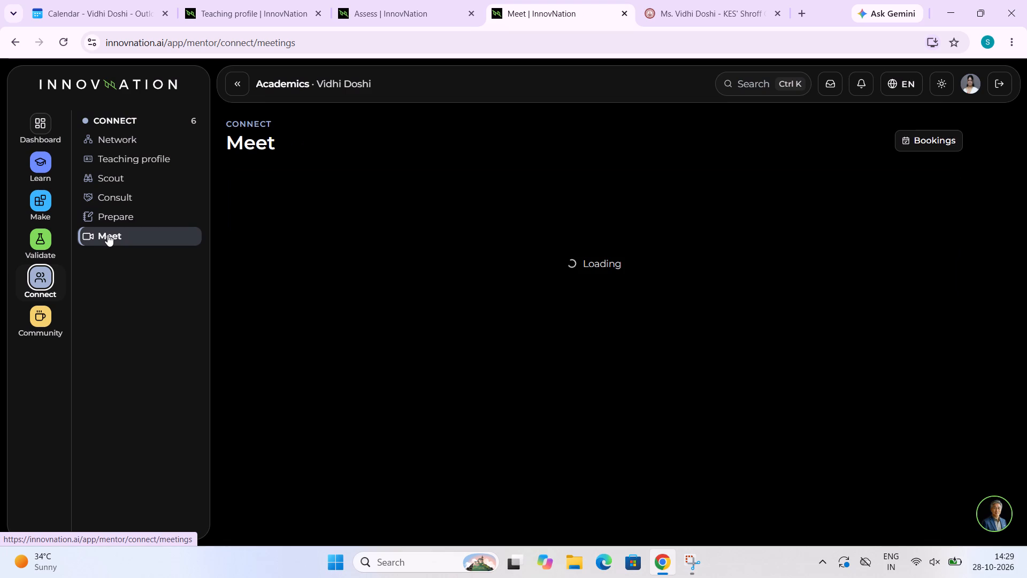
left_click(342, 239)
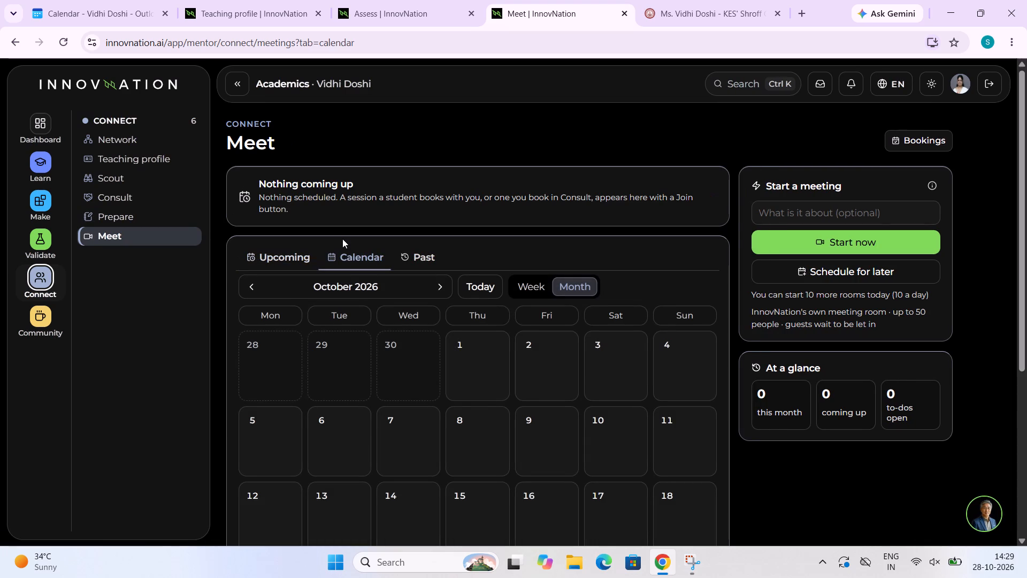
left_click(1022, 447)
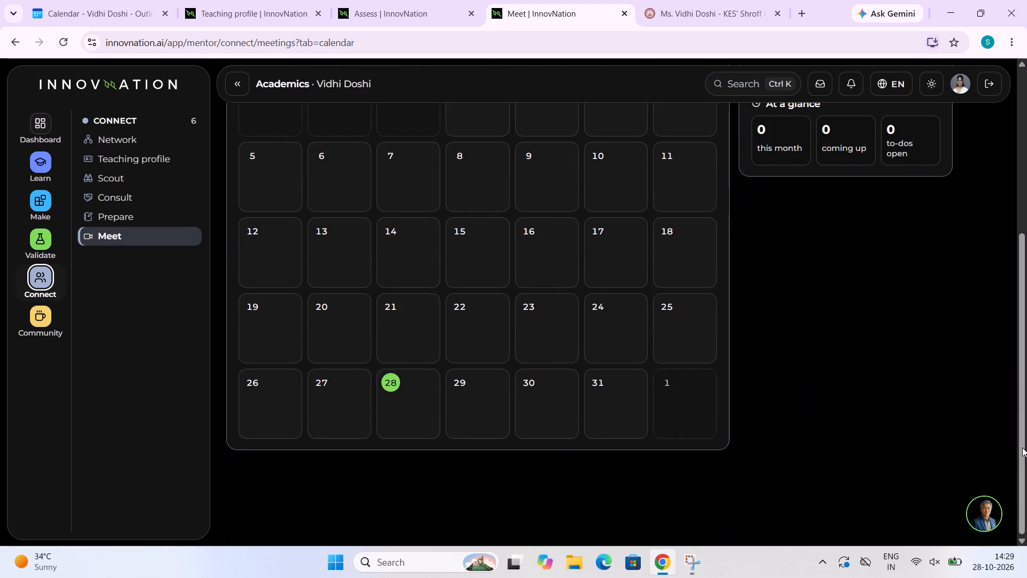
left_click(1022, 203)
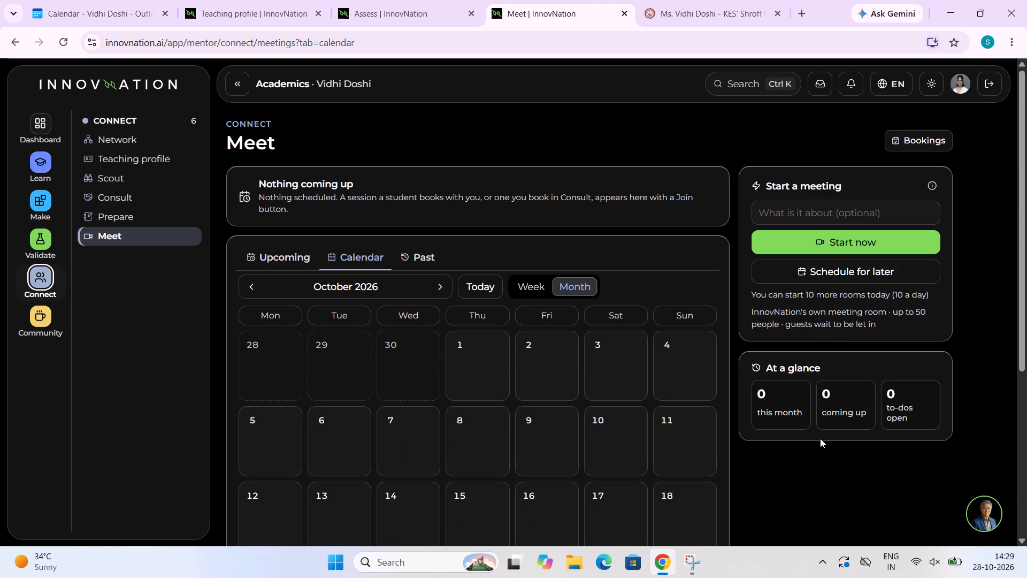
left_click(297, 258)
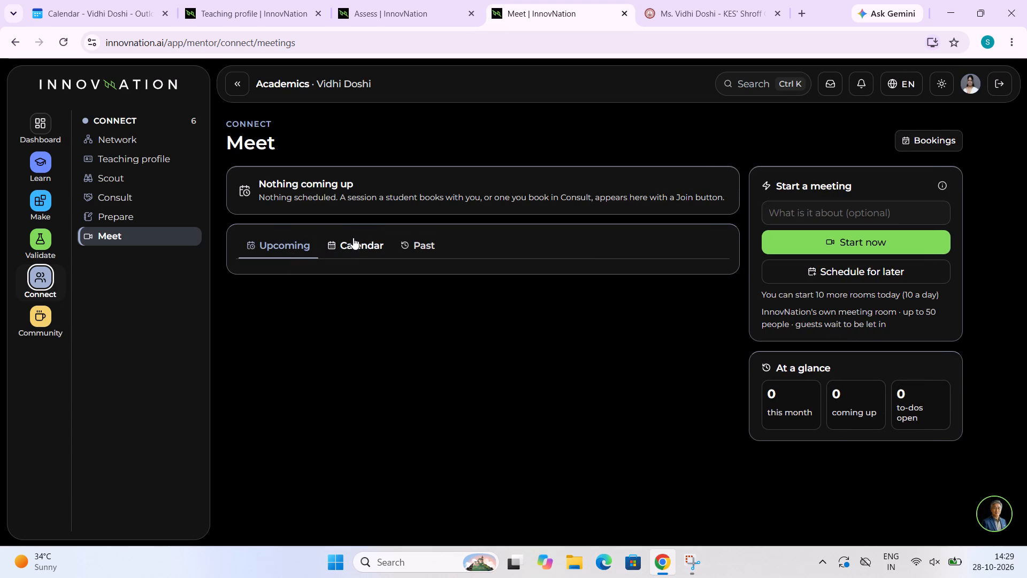
left_click(353, 238)
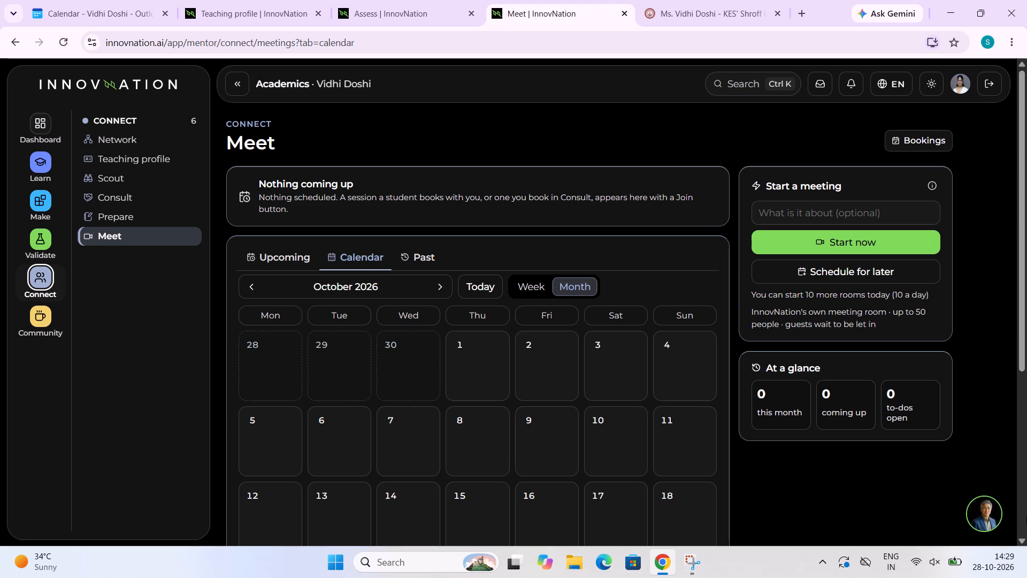
left_click(1020, 498)
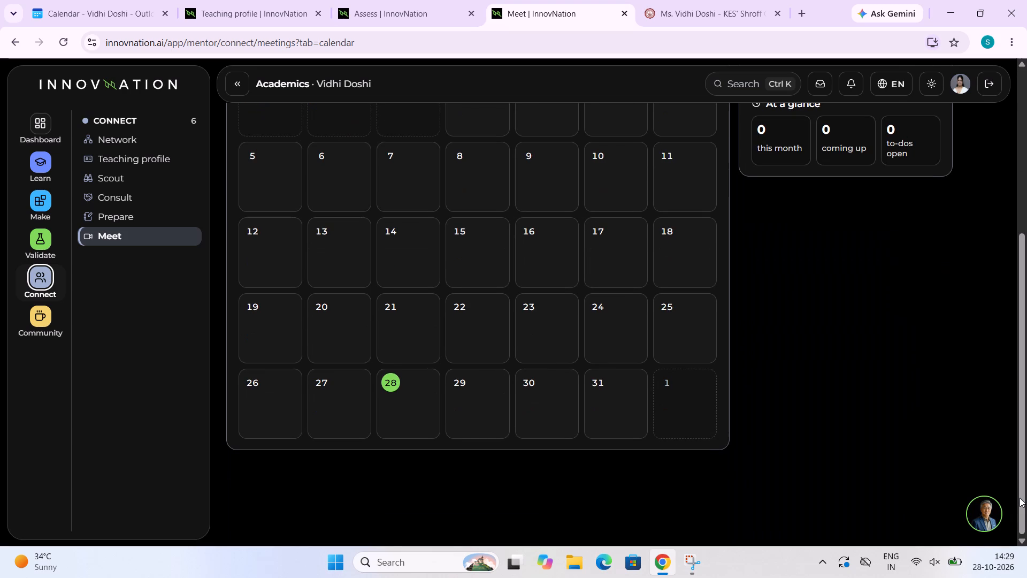
left_click(480, 410)
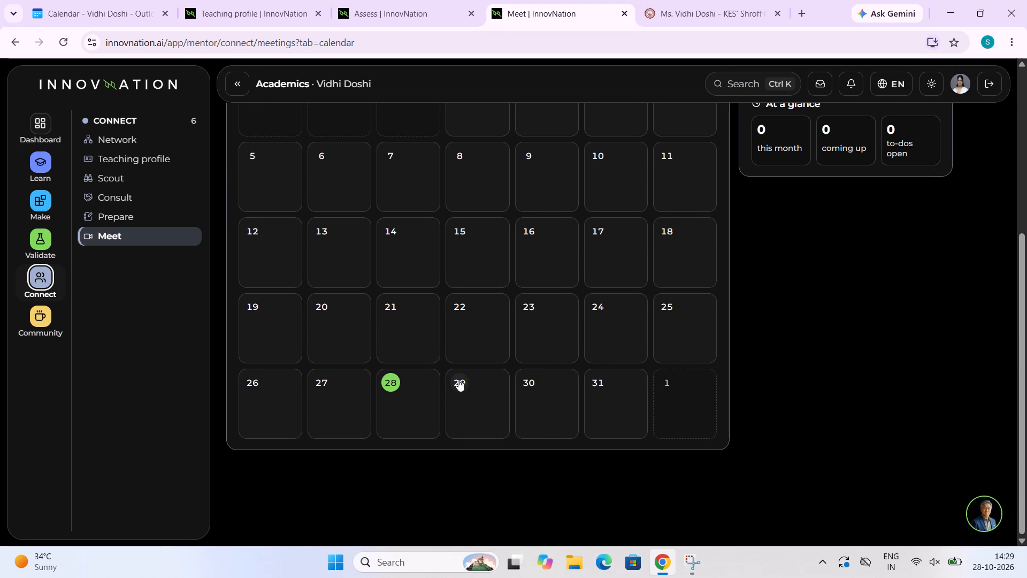
left_click(458, 379)
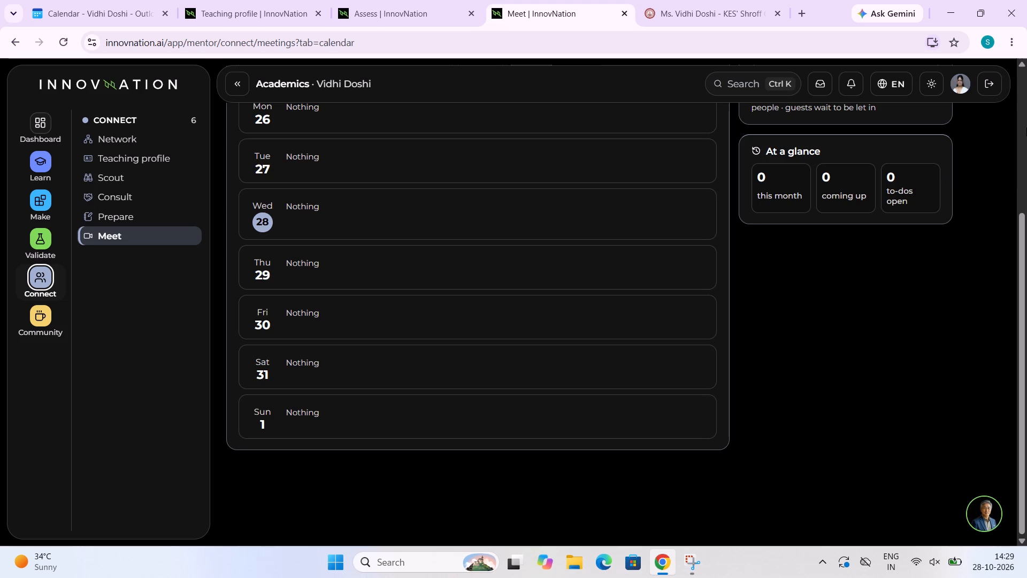
left_click(1023, 124)
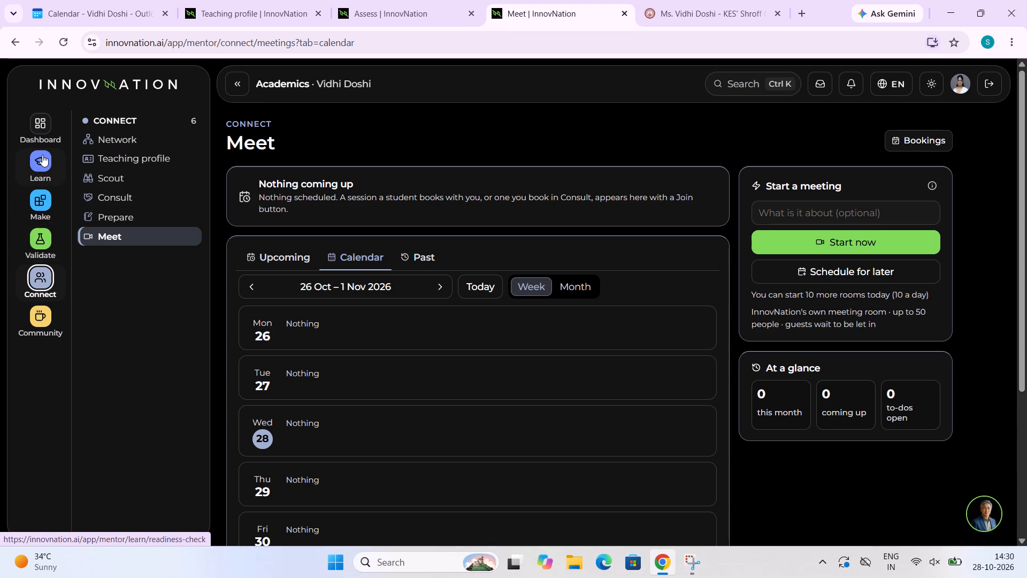
left_click(97, 150)
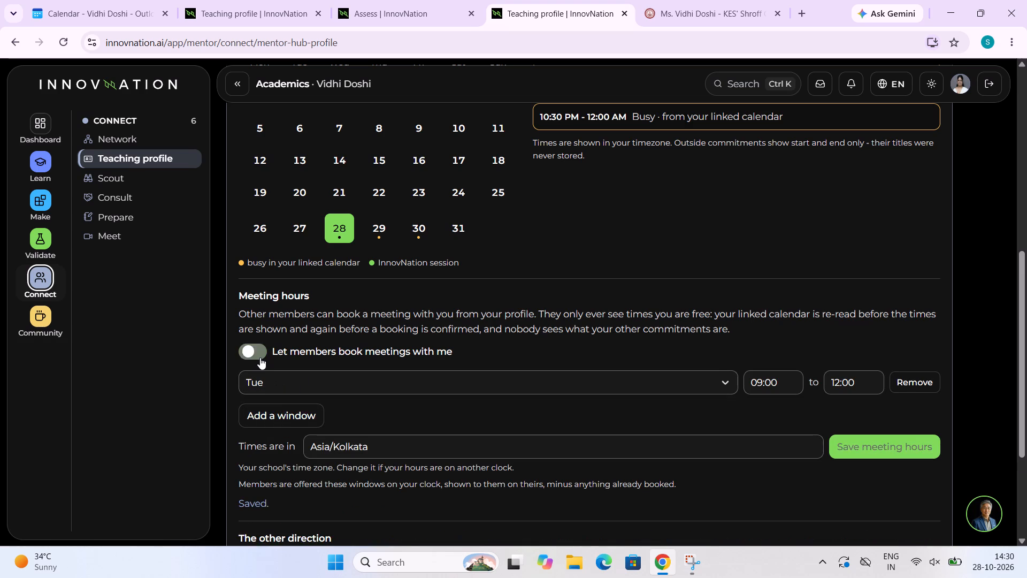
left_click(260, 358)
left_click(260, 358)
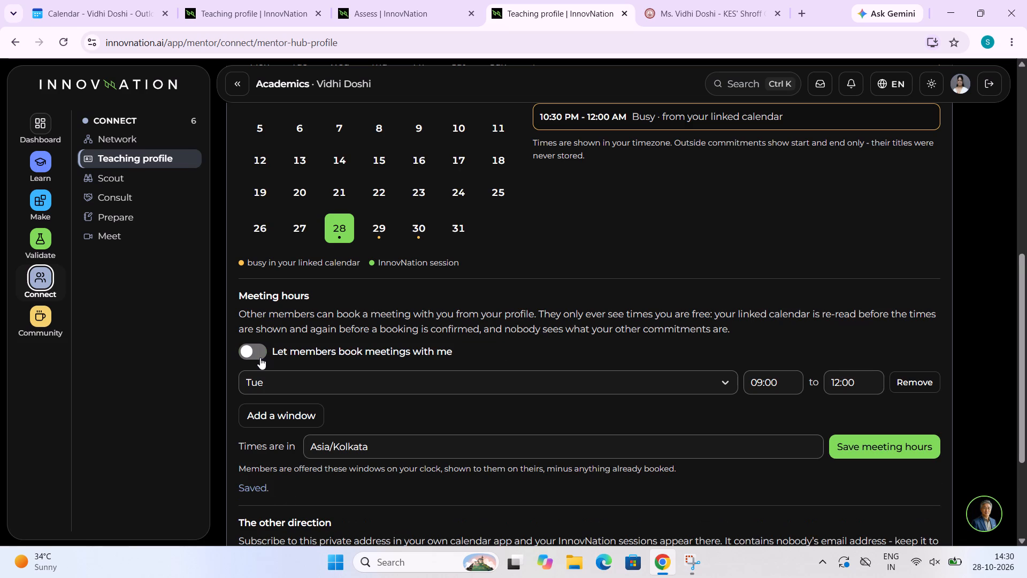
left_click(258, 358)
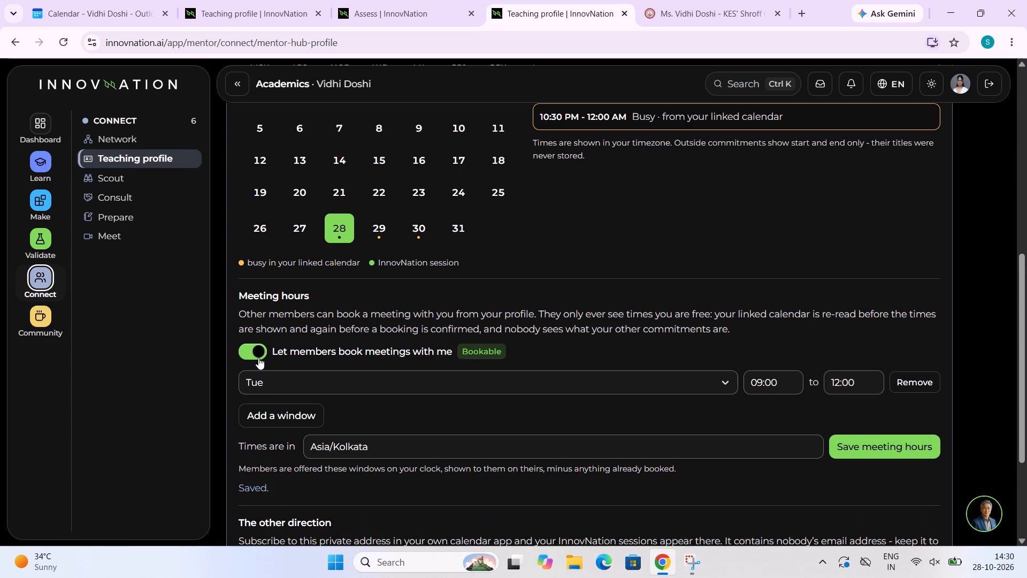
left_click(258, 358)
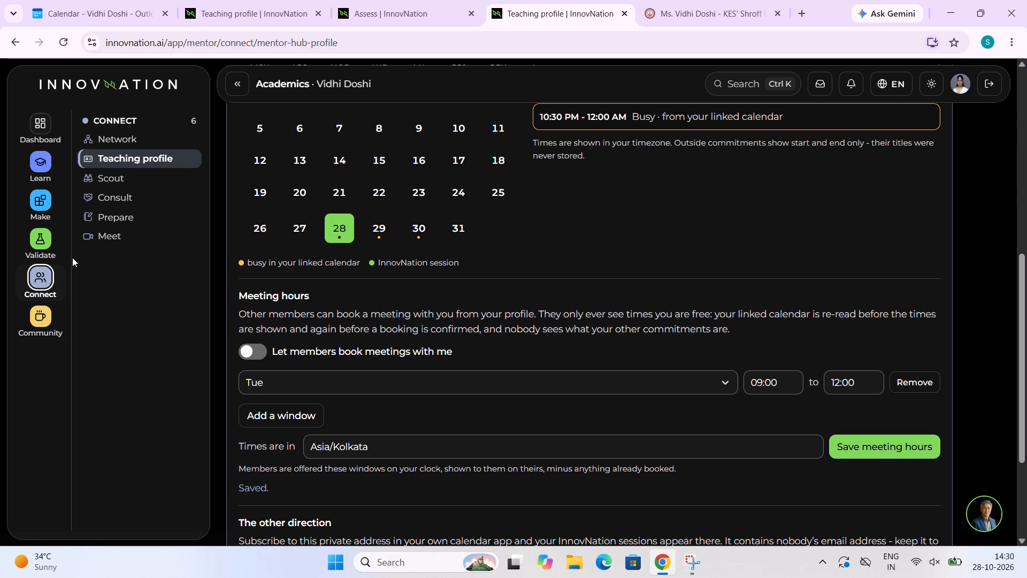
Go to the Dashboard and open the "Set your meeting hours" item from today's top 3 priorities.
left_click(45, 120)
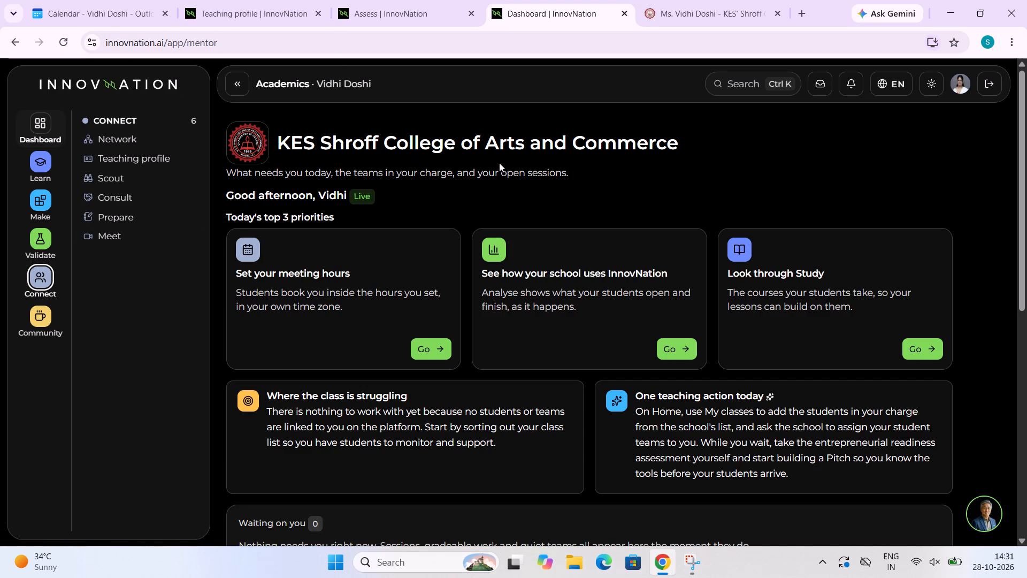
scroll(499, 163, "left", 3)
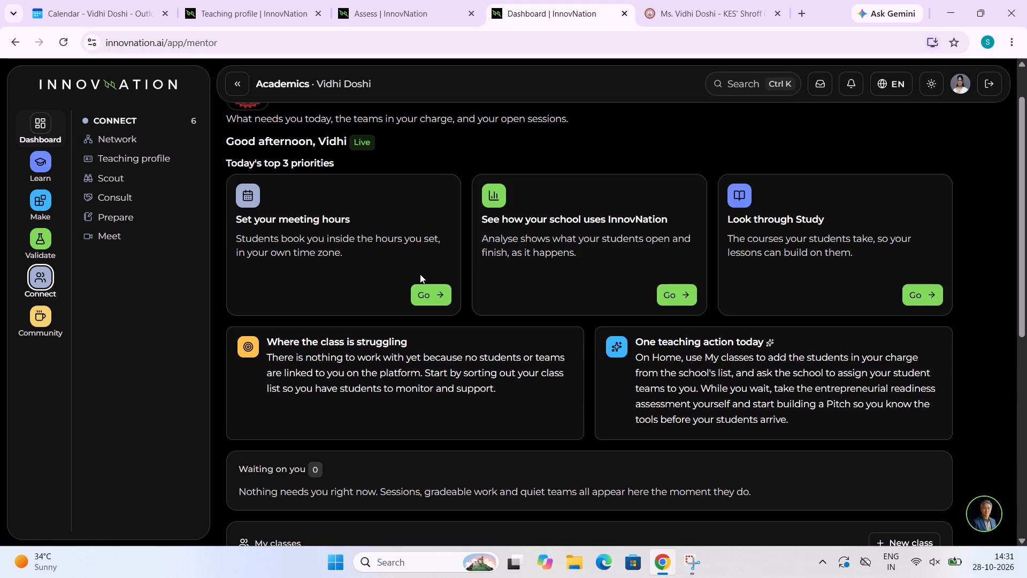
left_click(426, 294)
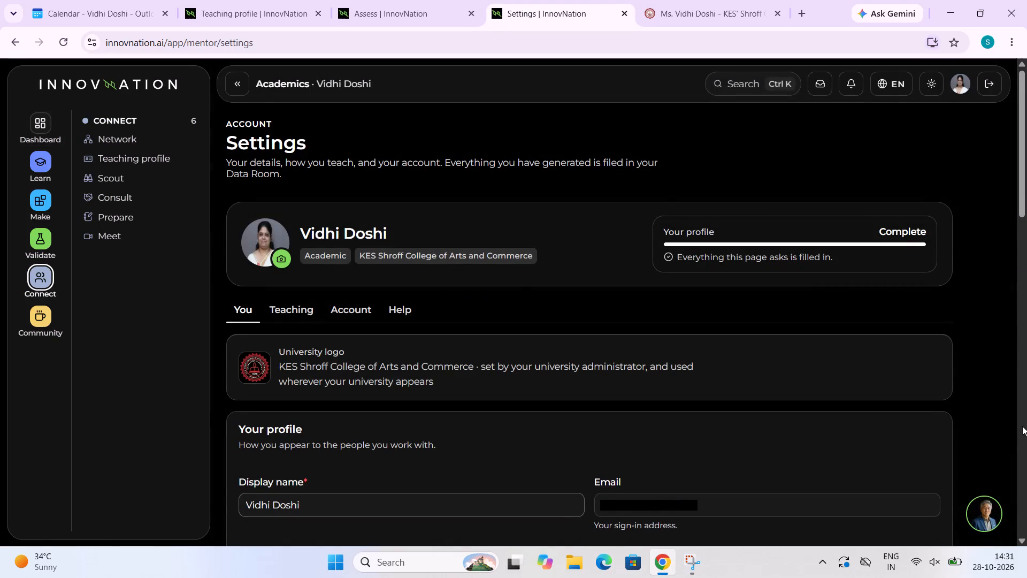
Turn on the option letting members book meetings, in the Meeting hours section of the Settings page.
left_click(1023, 406)
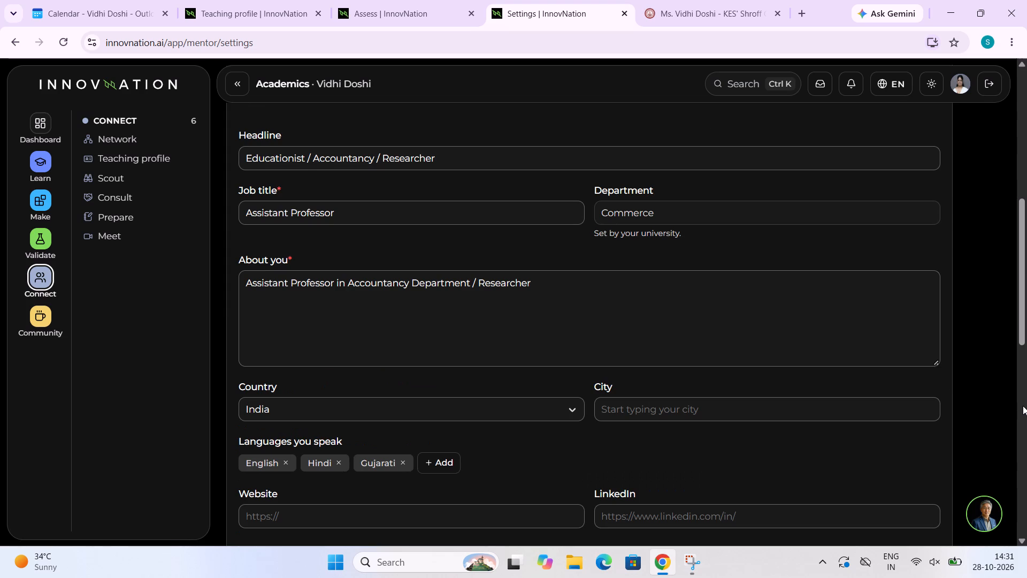
left_click(1023, 406)
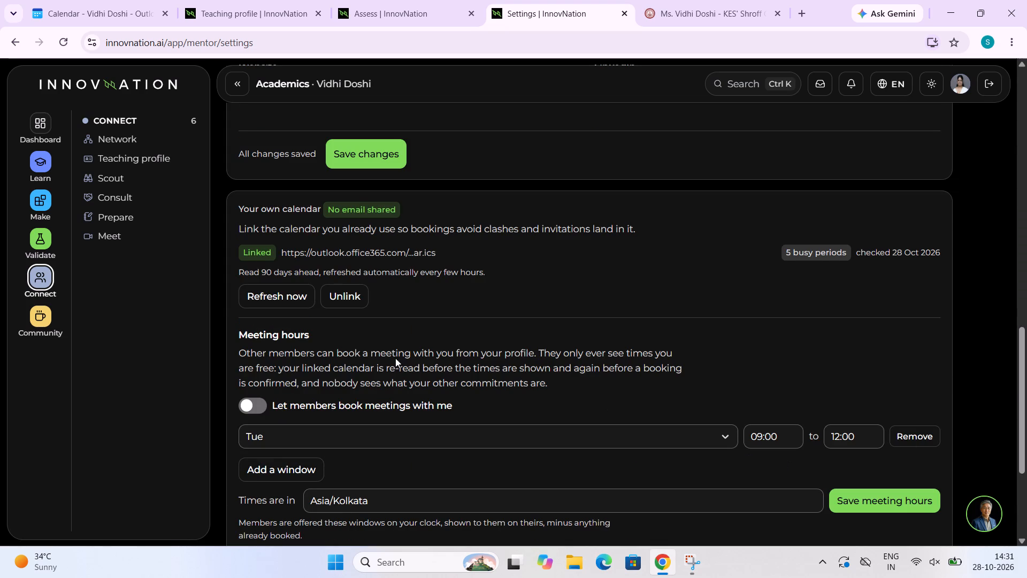
left_click(256, 409)
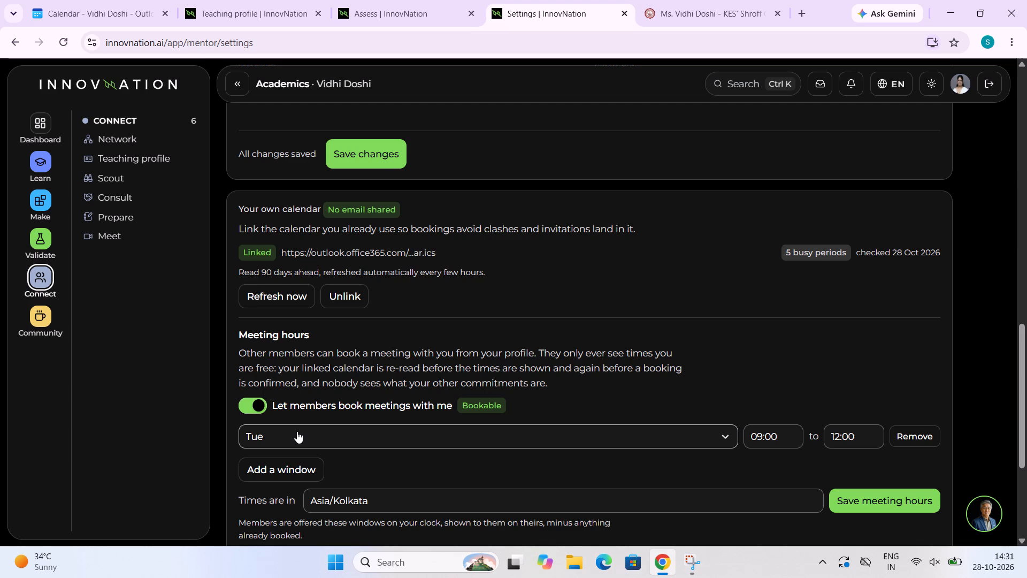
Change the day of the existing meeting hours window to Mon.
left_click(297, 431)
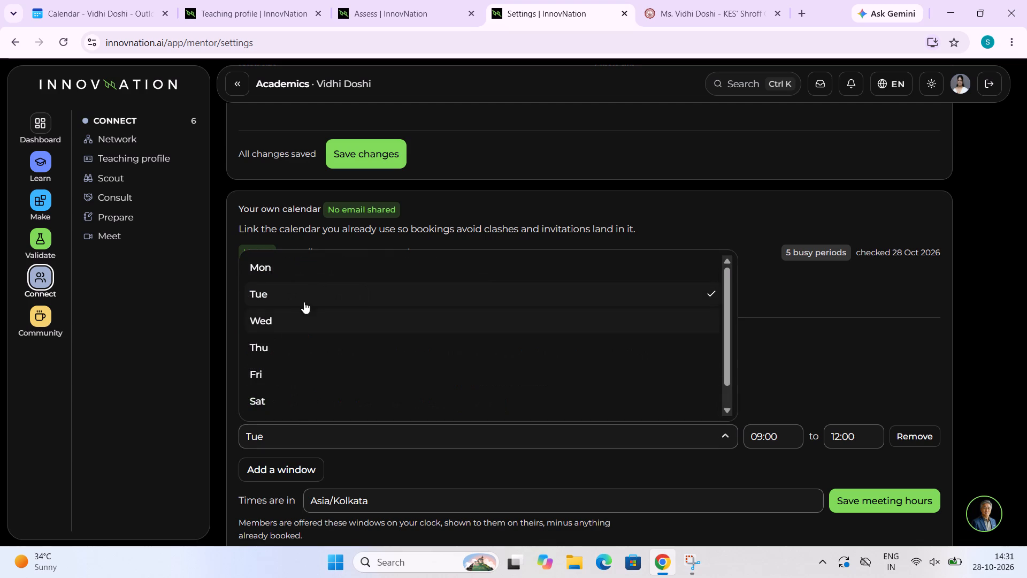
left_click(326, 262)
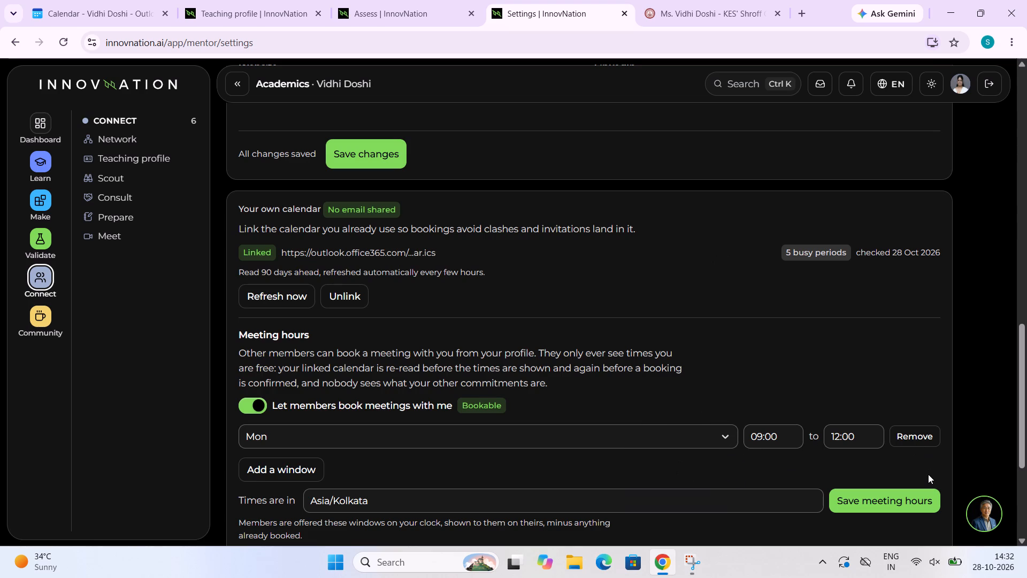
Set the start time of the Monday meeting window to 16:00.
left_click(1021, 537)
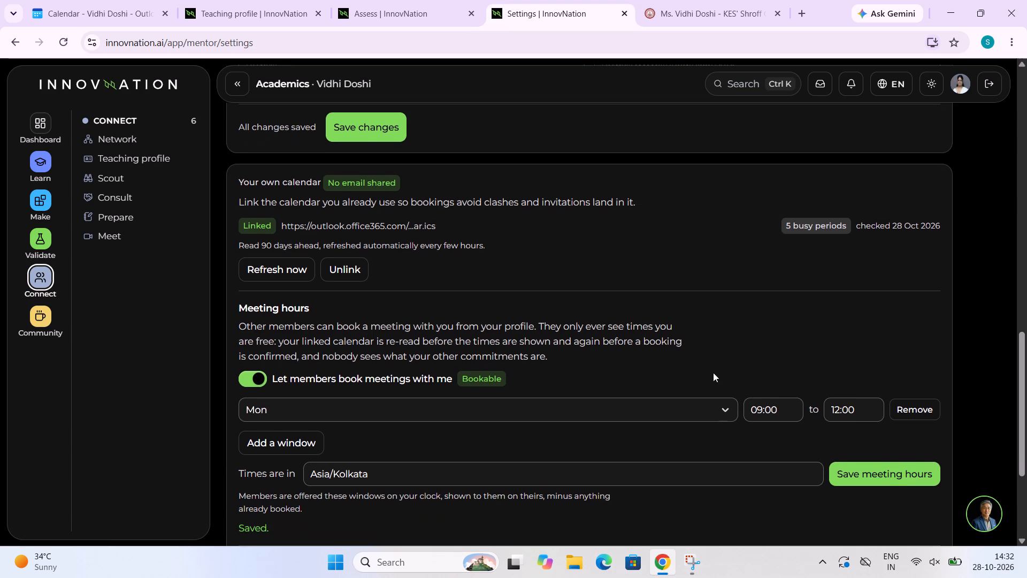
left_click(762, 410)
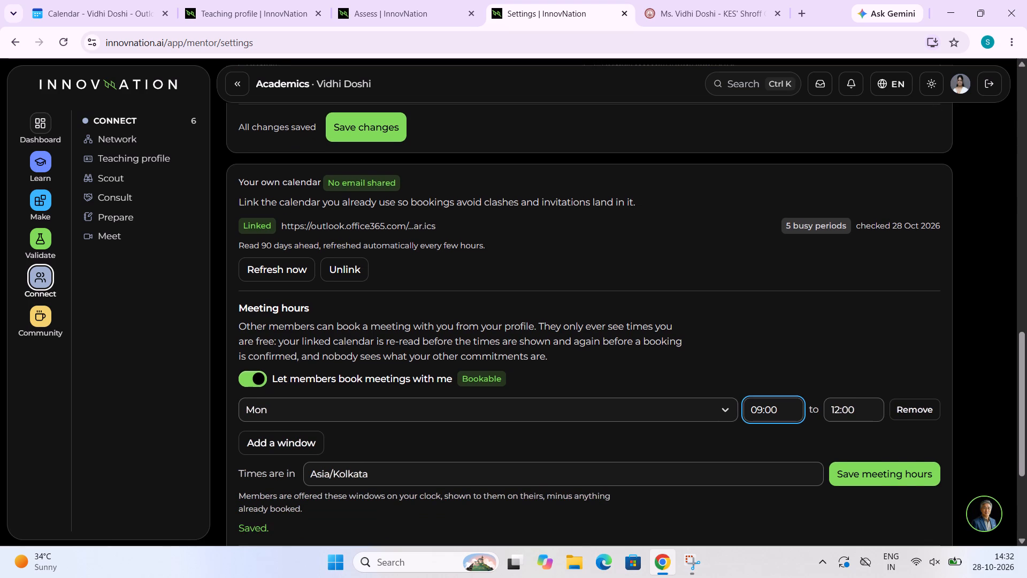
left_click(762, 410)
double_click(794, 408)
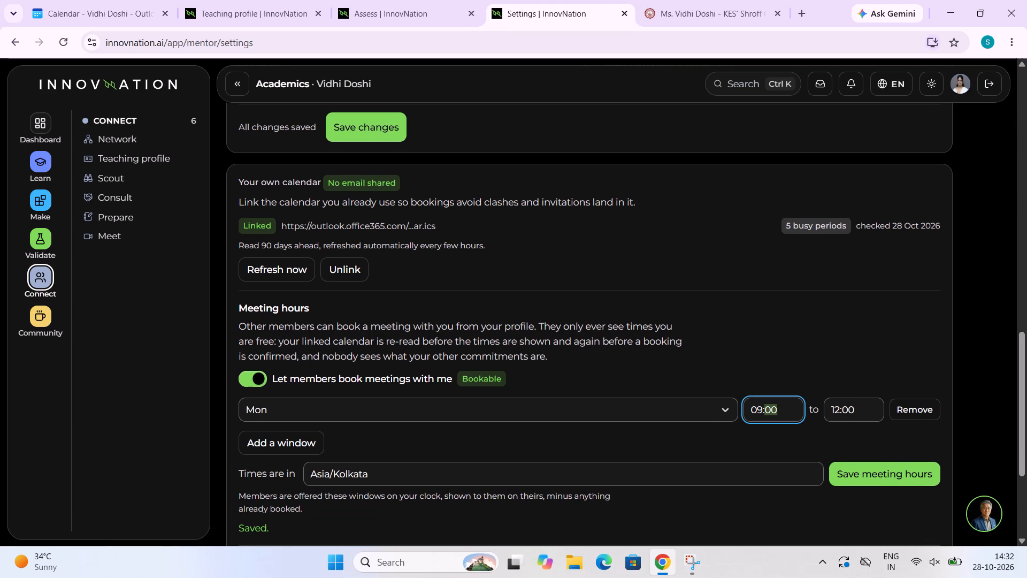
left_click(794, 408)
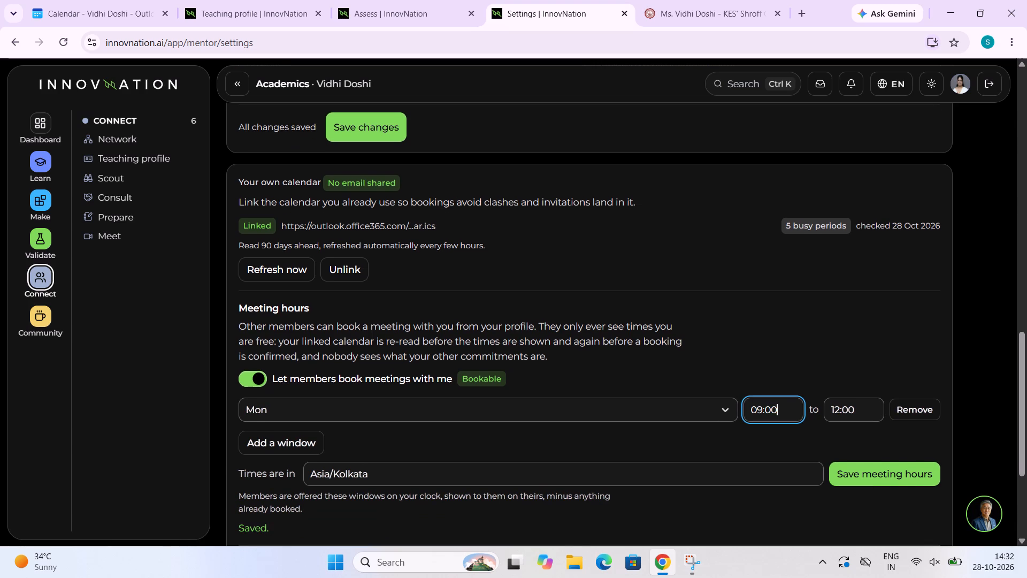
left_click(758, 409)
key("Delete")
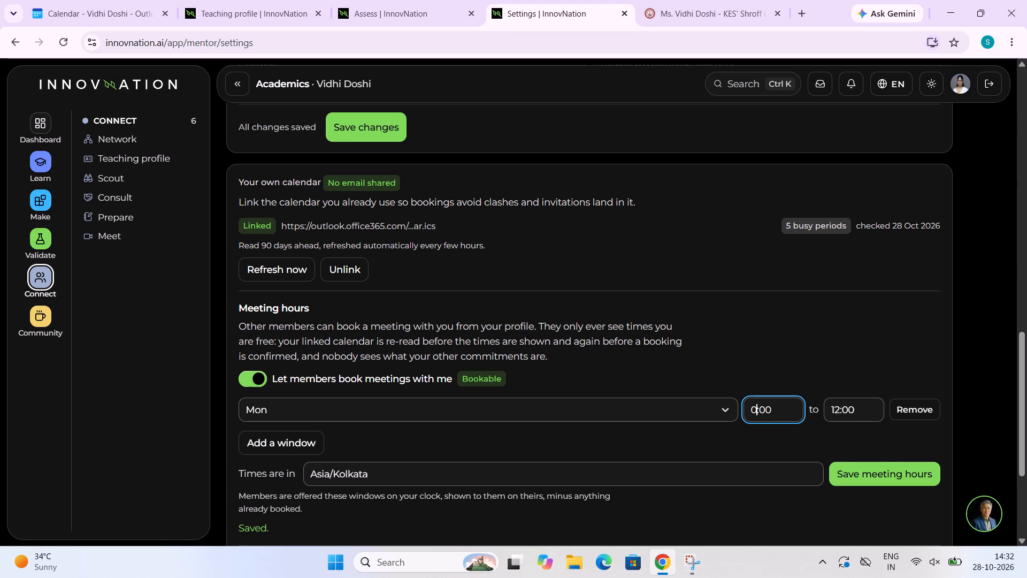
key("BackSpace")
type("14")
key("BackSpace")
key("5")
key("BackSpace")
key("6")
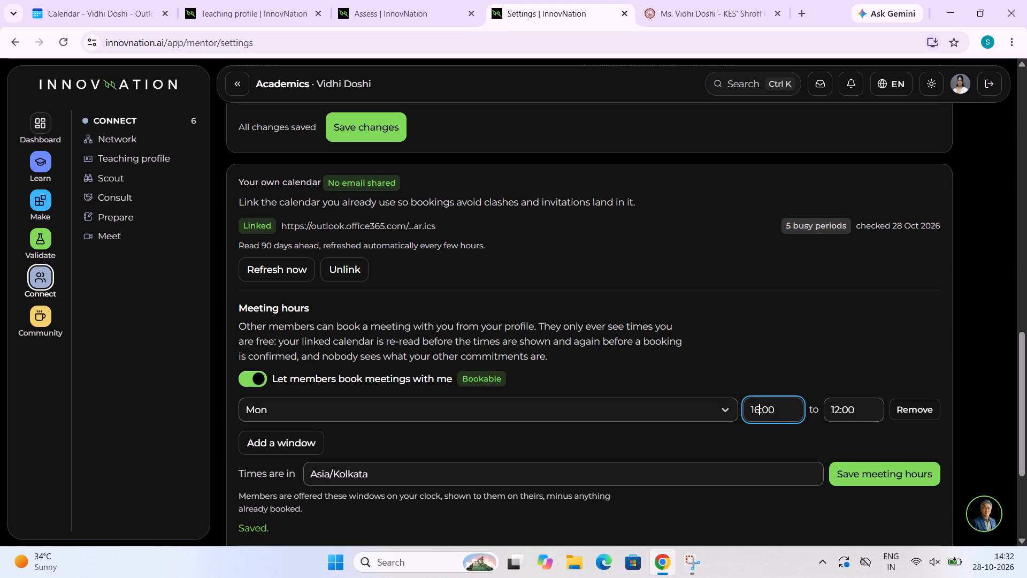
Set the Monday window's end time to 20:00 and save the meeting hours.
left_click(835, 412)
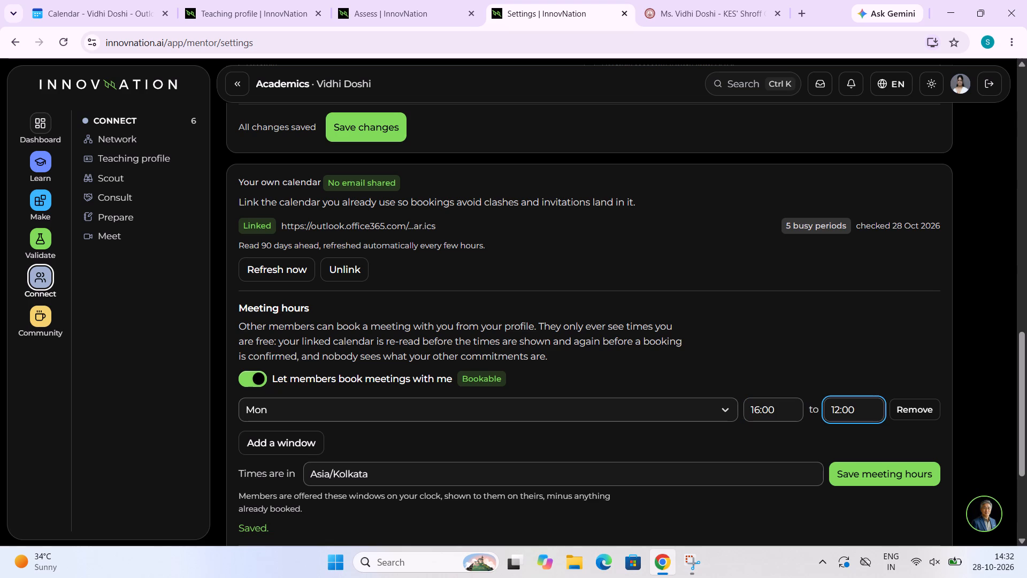
key("BackSpace")
key("Delete")
type("20")
left_click(677, 427)
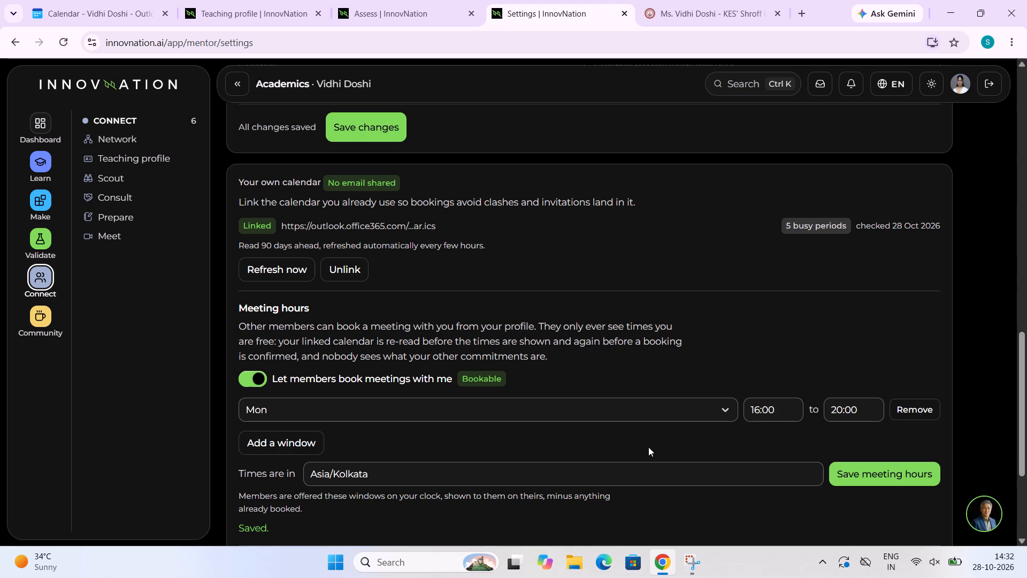
left_click(864, 474)
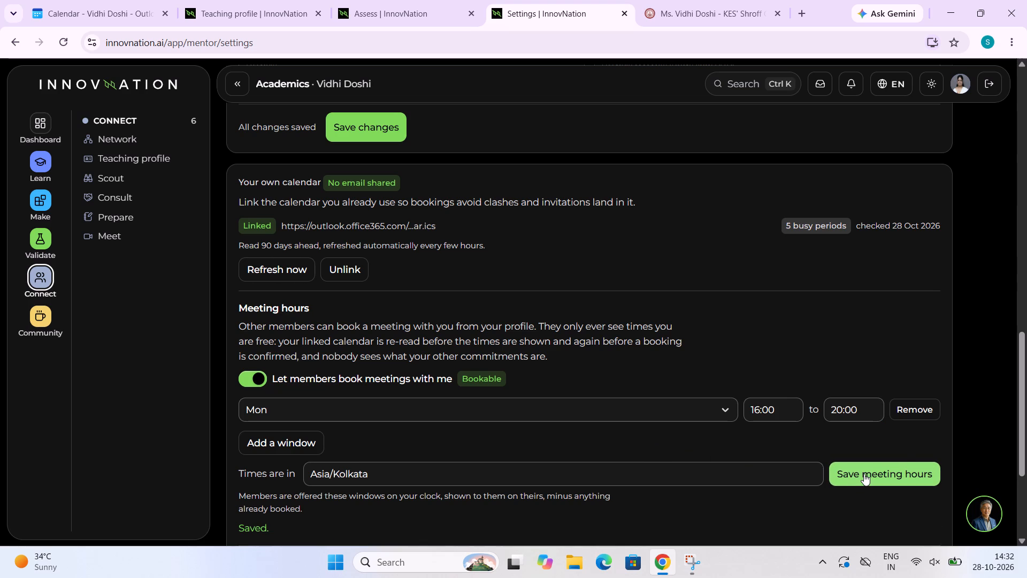
Copy the private calendar subscription address for InnovNation sessions from the section on the other direction below the meeting hours.
left_click(1024, 504)
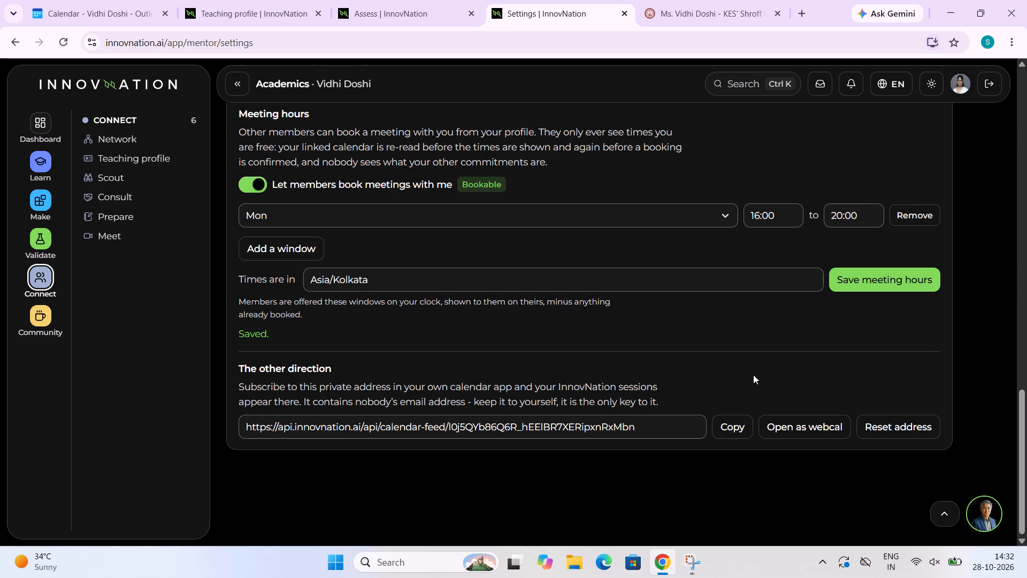
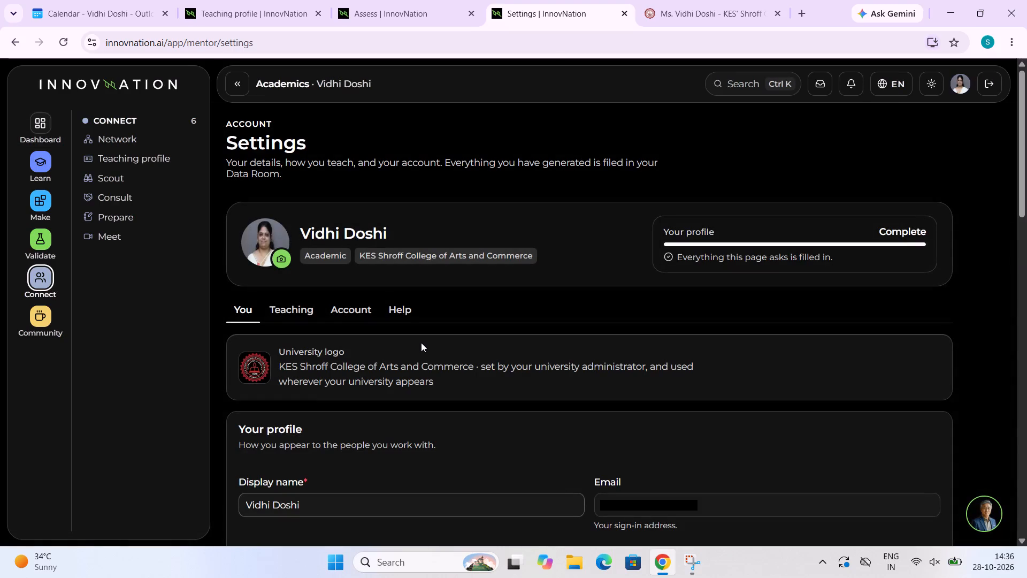
left_click(1023, 454)
left_click(1023, 454)
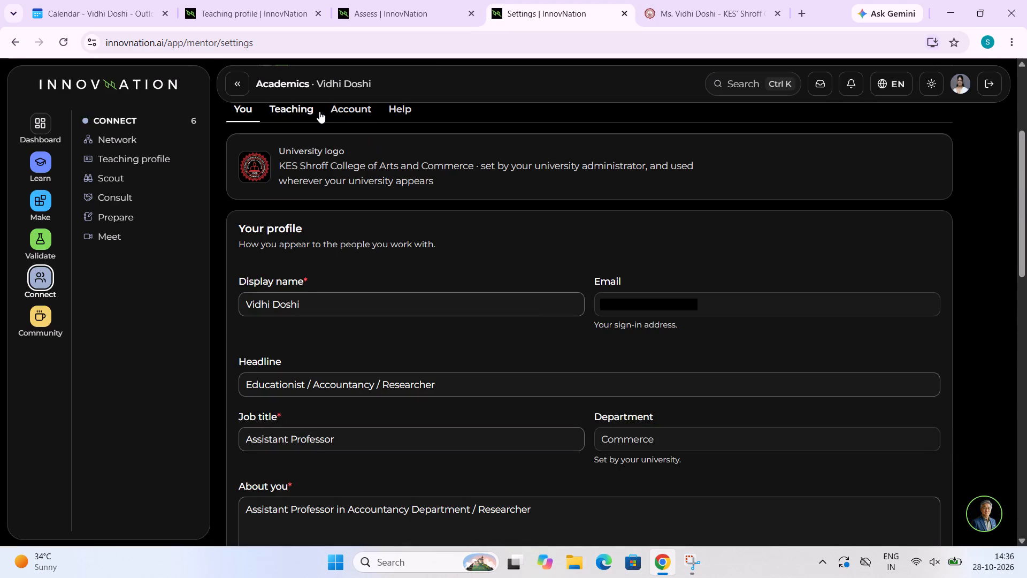
left_click(298, 111)
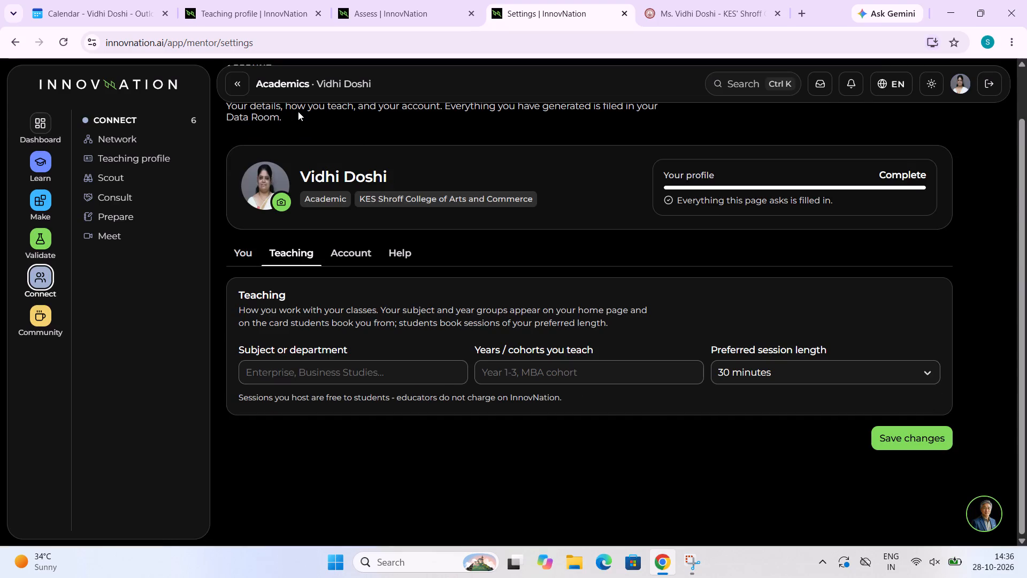
triple_click(302, 376)
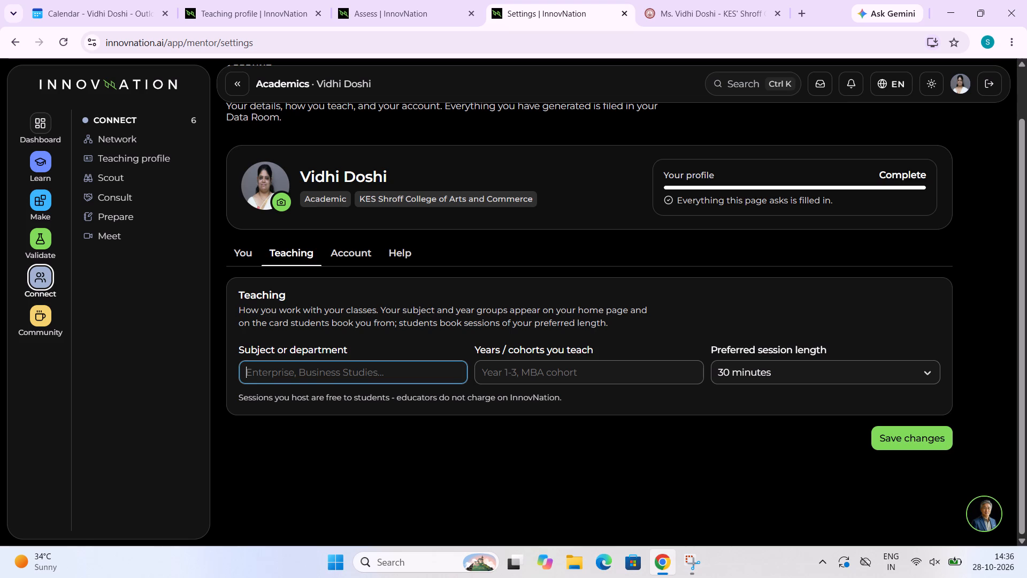
key("shift+a")
type("ccountancy")
key("Tab")
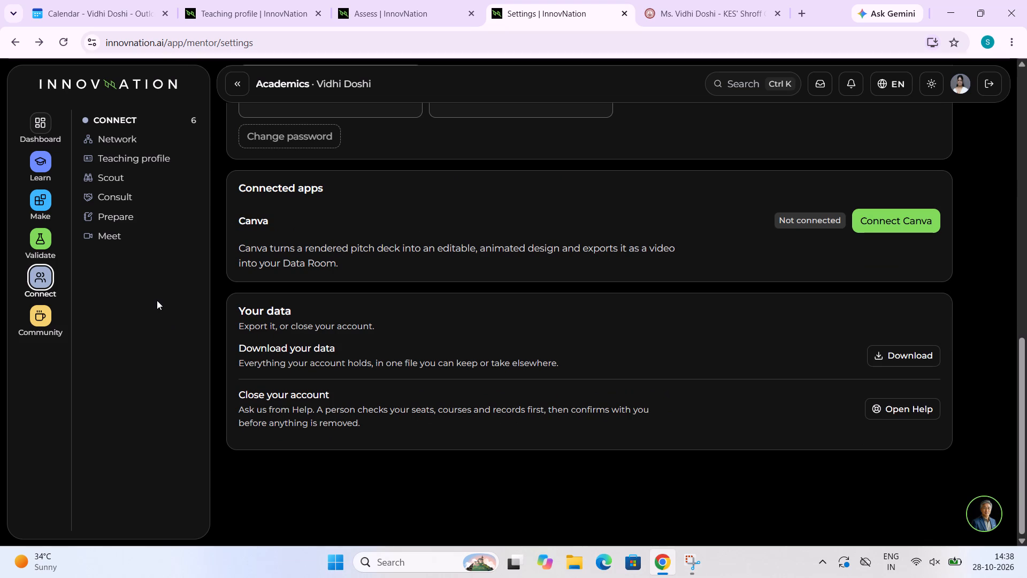
Return to the dashboard and open the priority about seeing how the school uses InnovNation.
left_click(245, 79)
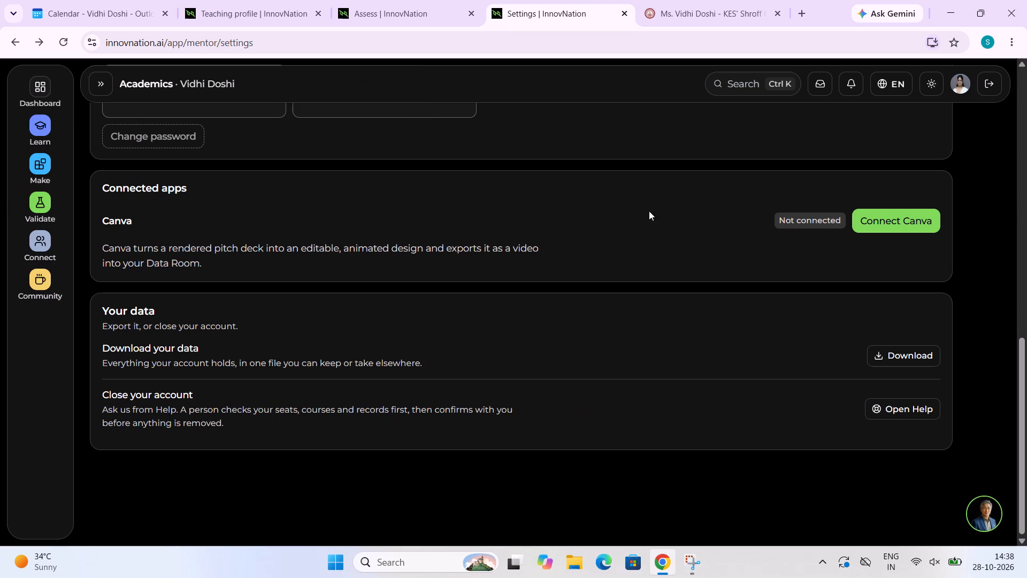
left_click(41, 85)
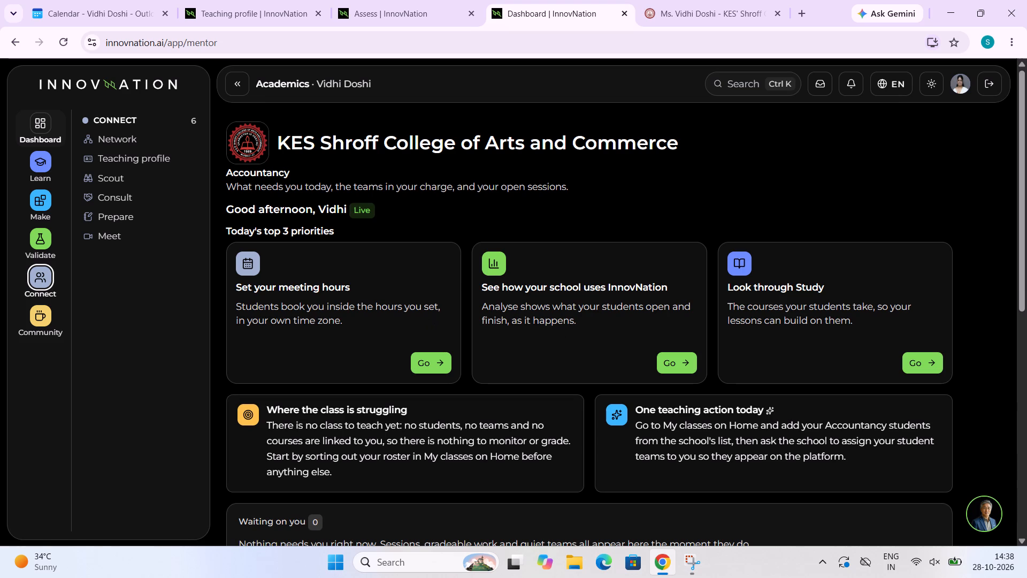
left_click(623, 314)
left_click(677, 363)
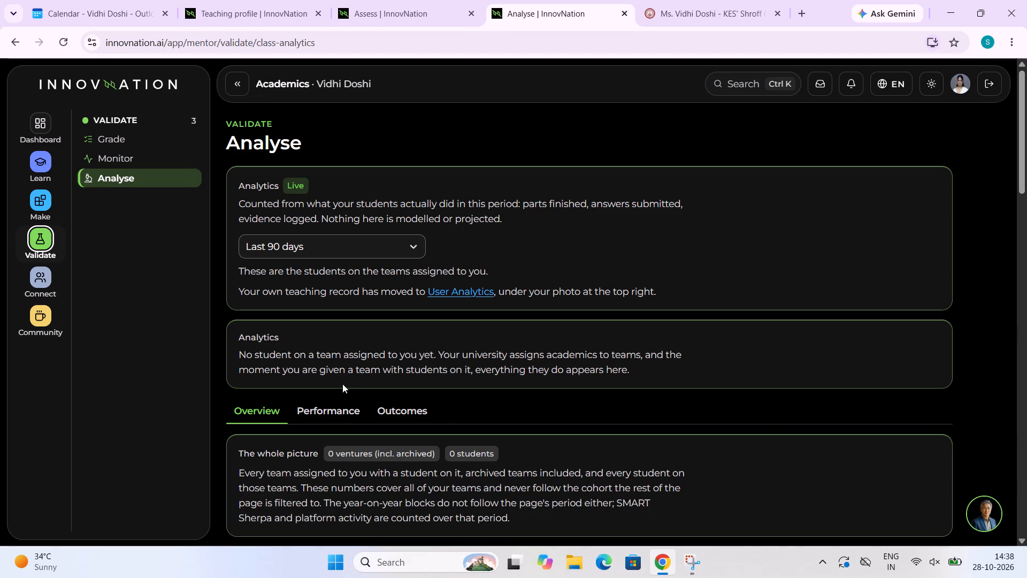
Review the Performance and Outcomes views of the Analyse page and read through its Overview, from ventures to platform activity.
left_click(332, 410)
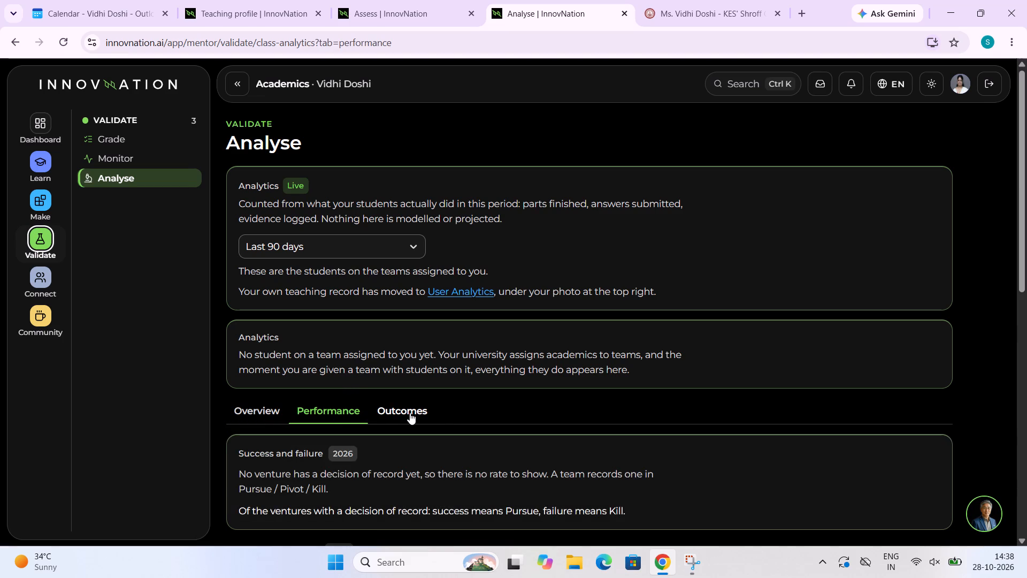
left_click(410, 413)
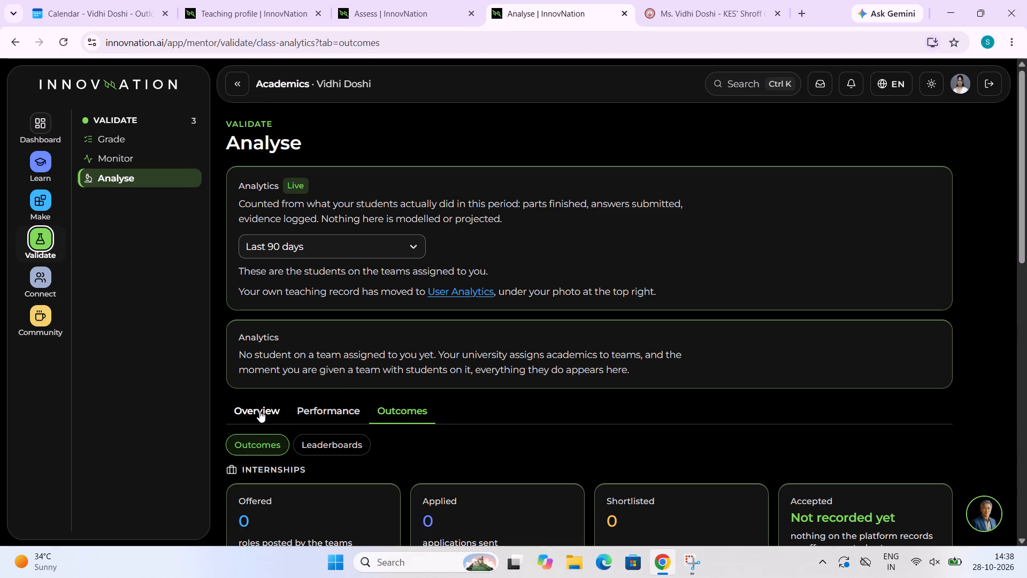
left_click(259, 411)
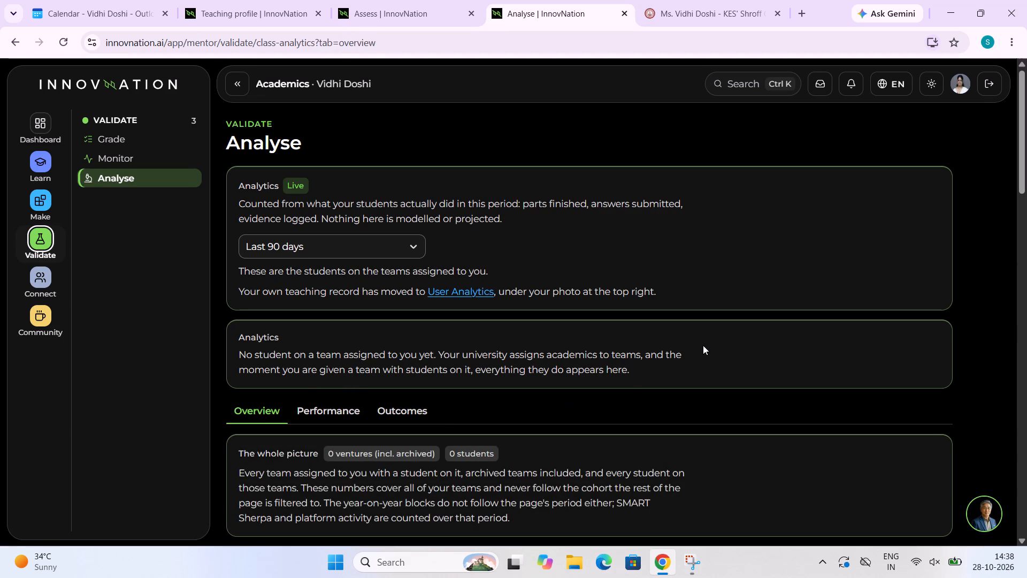
left_click(1022, 392)
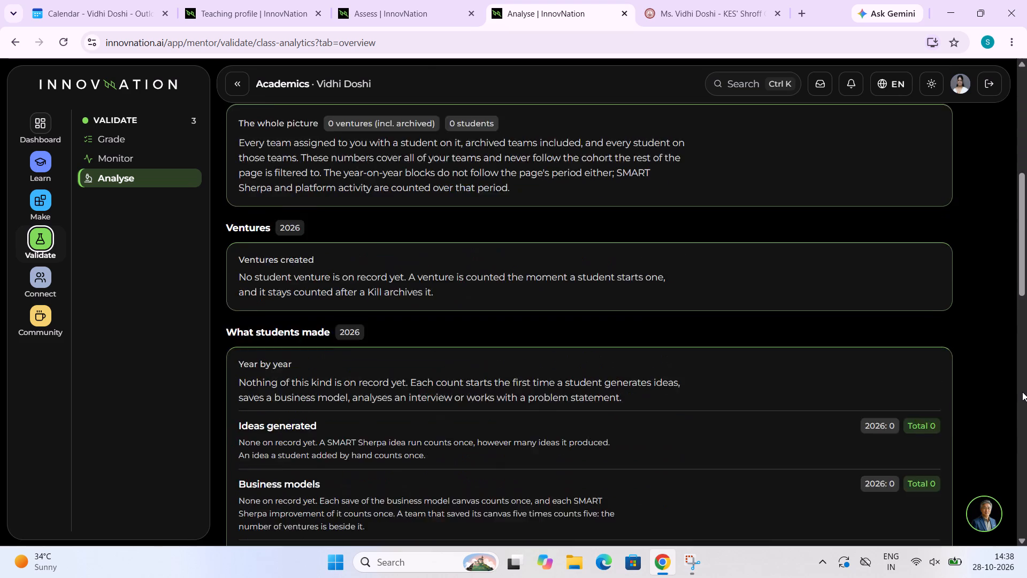
left_click(1022, 392)
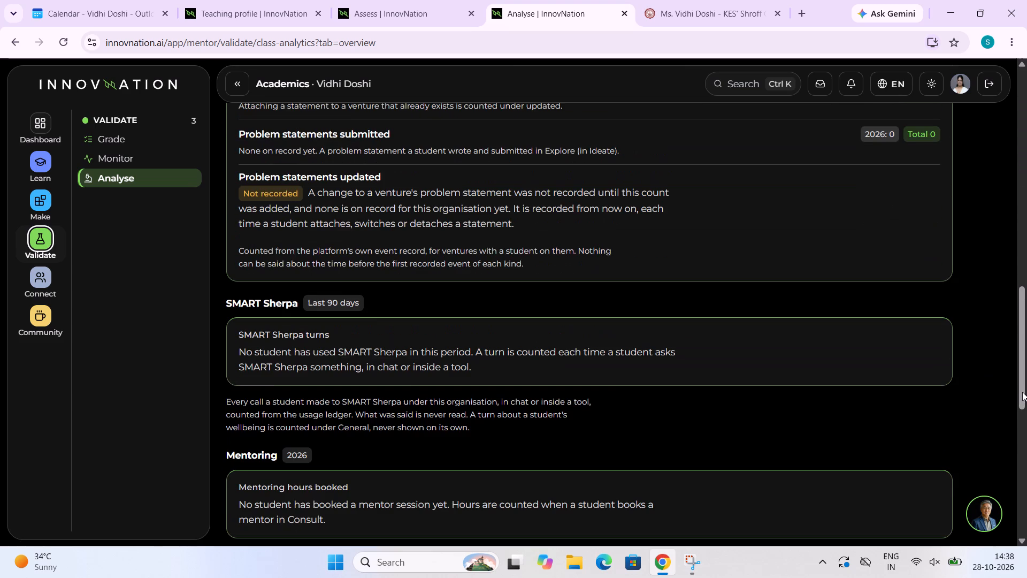
left_click(1026, 483)
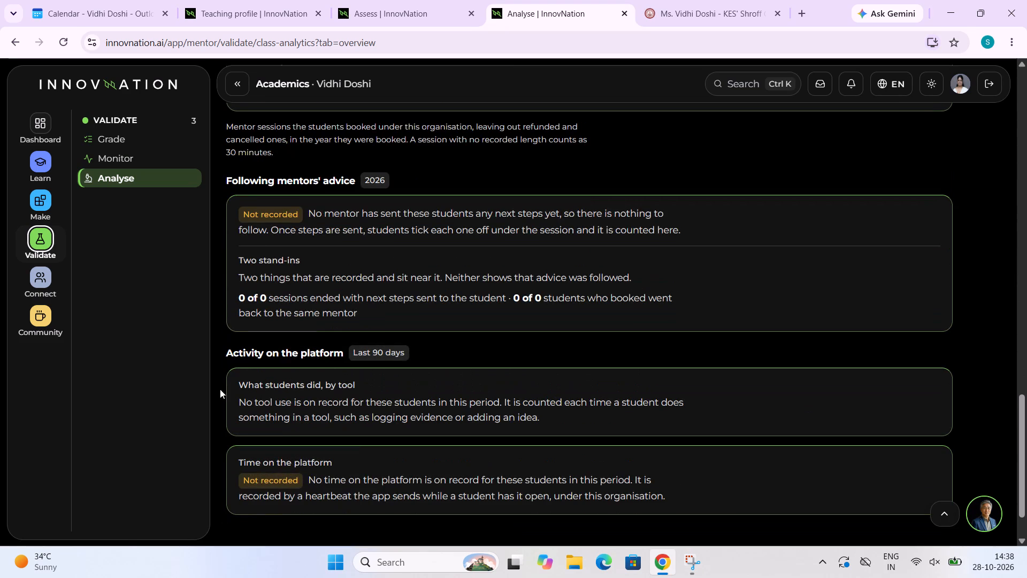
Return from the Analyse page to the mentor dashboard with today's top priorities.
left_click(49, 114)
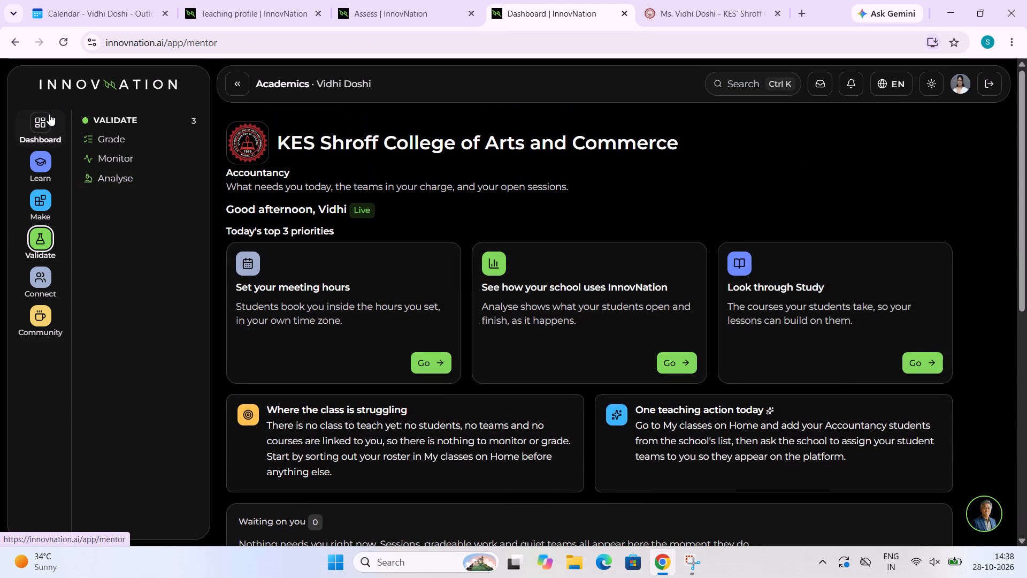
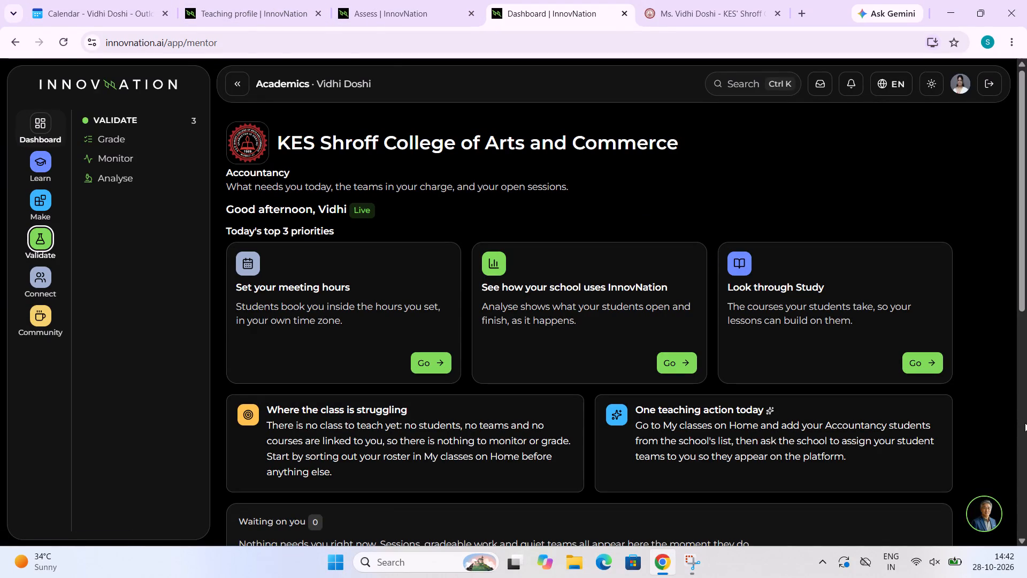
Close the browser tab showing the mentor's KES' Shroff profile page, keeping the InnovNation dashboard open.
left_click(775, 9)
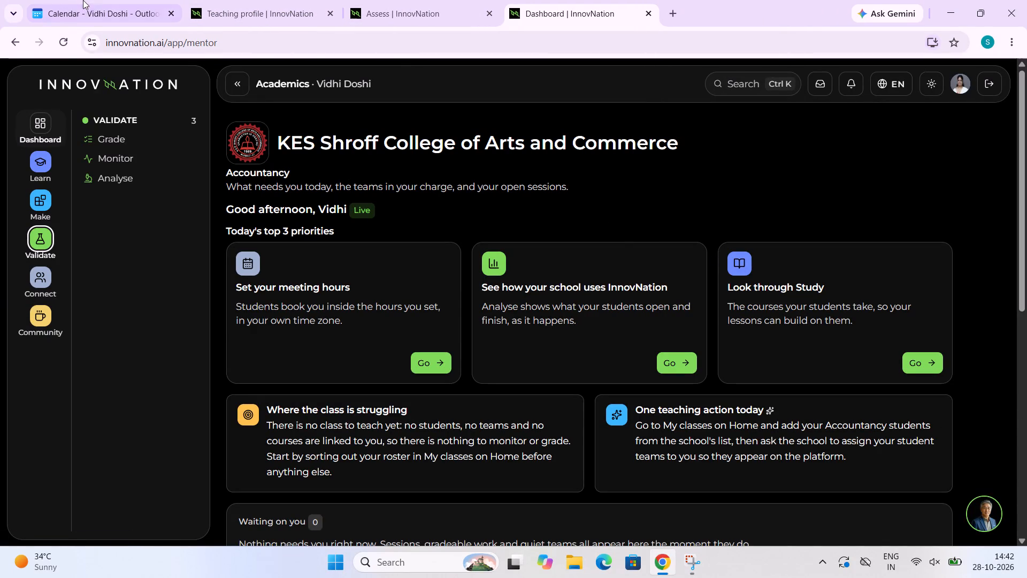